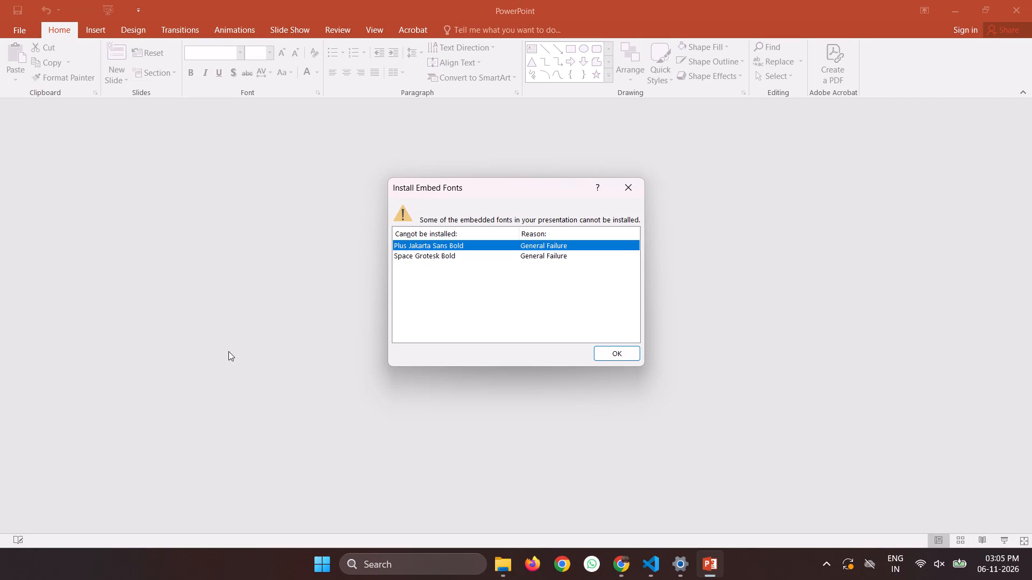
Dismiss the embedded-fonts notice and the resume prompt, and go to slide 2, Event Agenda & Key Modules.
left_click(618, 351)
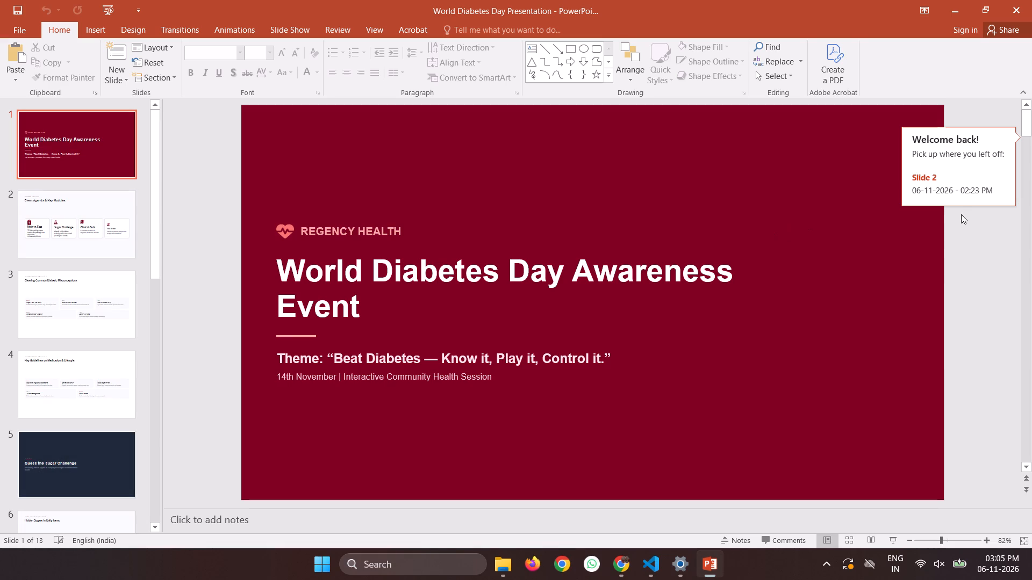
left_click(961, 214)
left_click_drag(1028, 132, 1026, 172)
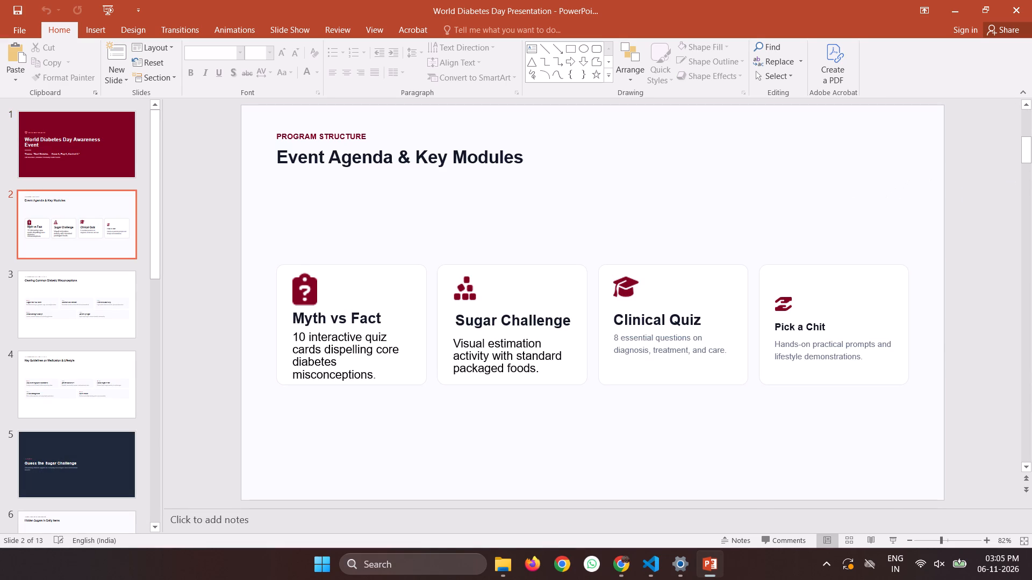
Format the Clinical Quiz card's description text at 16 pt in black, matching the Myth vs Fact and Sugar Challenge cards.
left_click(651, 302)
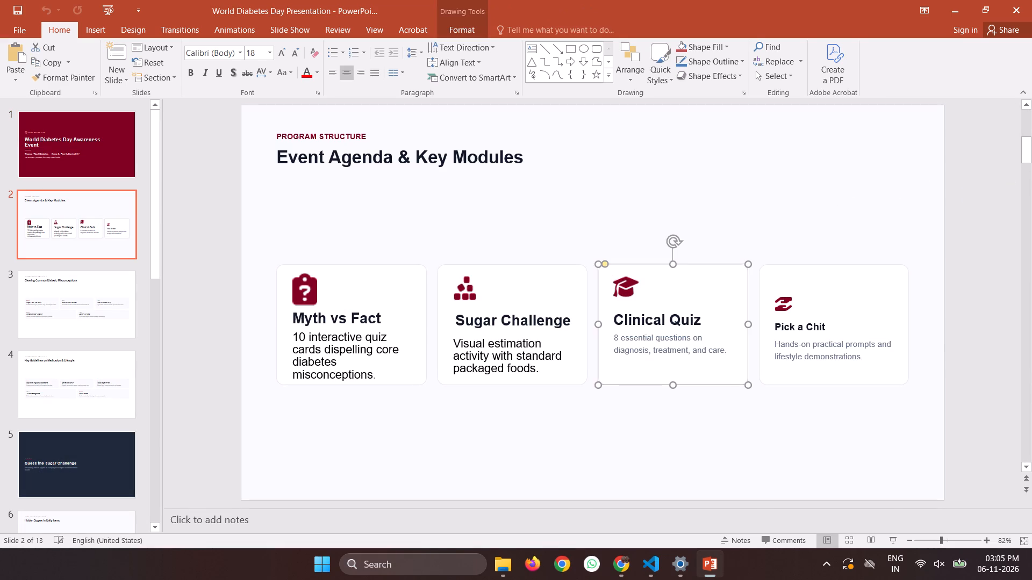
left_click(634, 286)
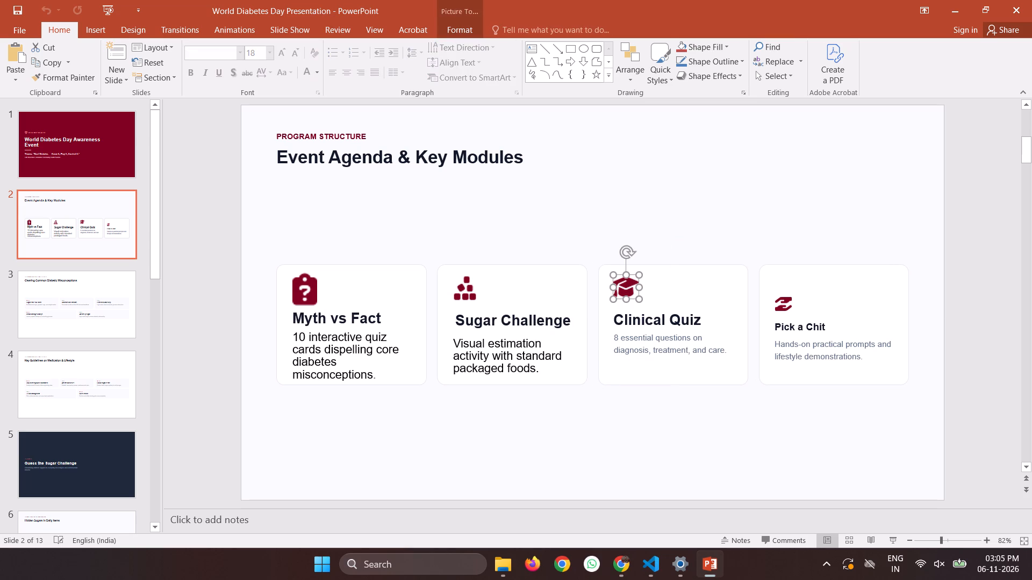
left_click(621, 323)
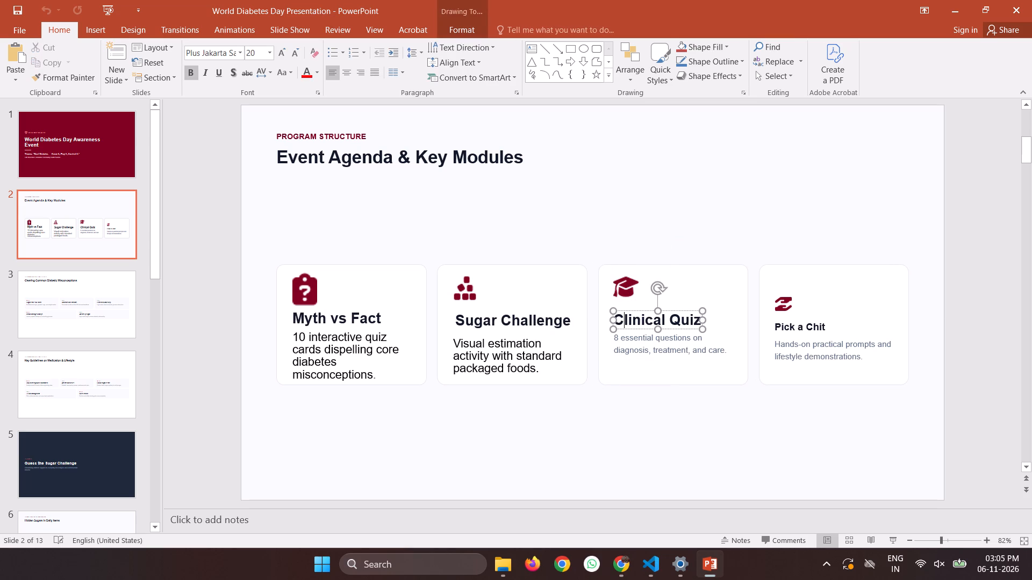
left_click(621, 323)
left_click(531, 348)
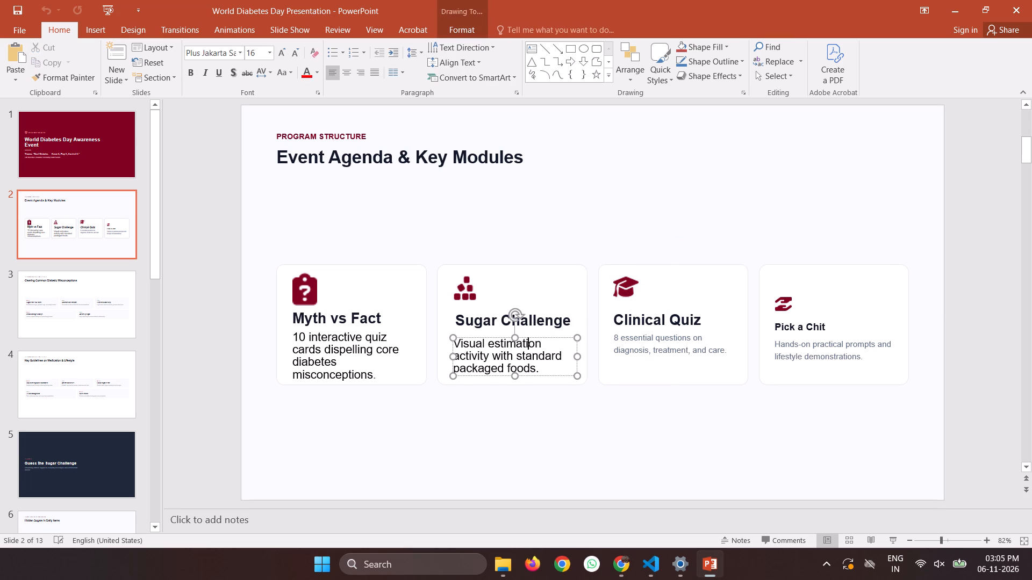
left_click(378, 351)
left_click(644, 344)
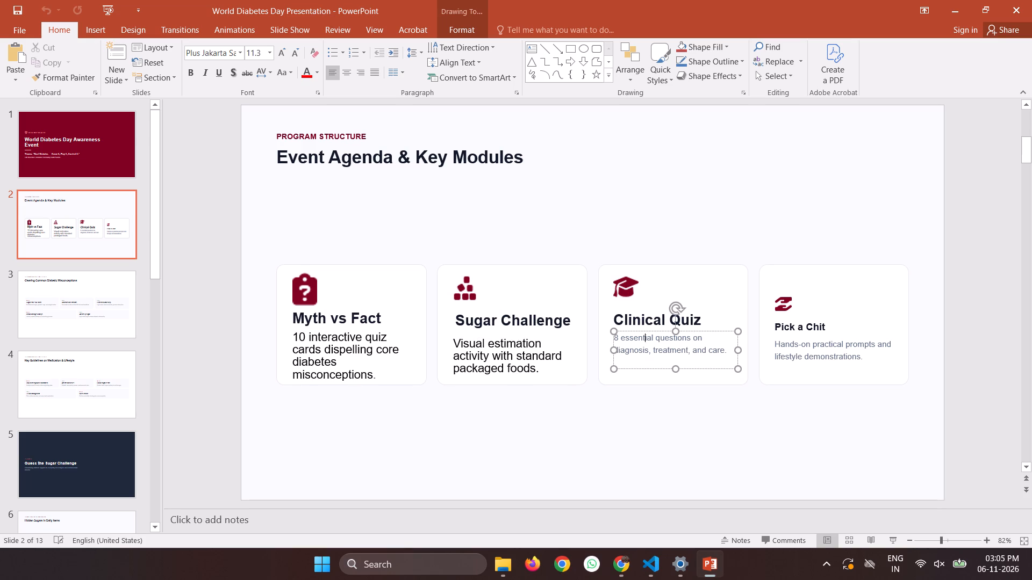
key("ctrl+a")
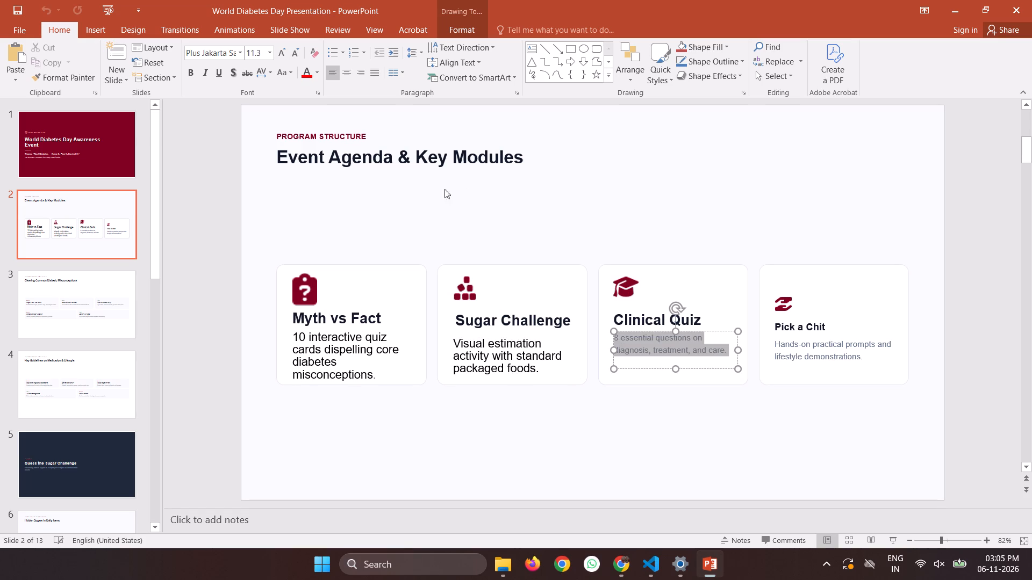
left_click(269, 48)
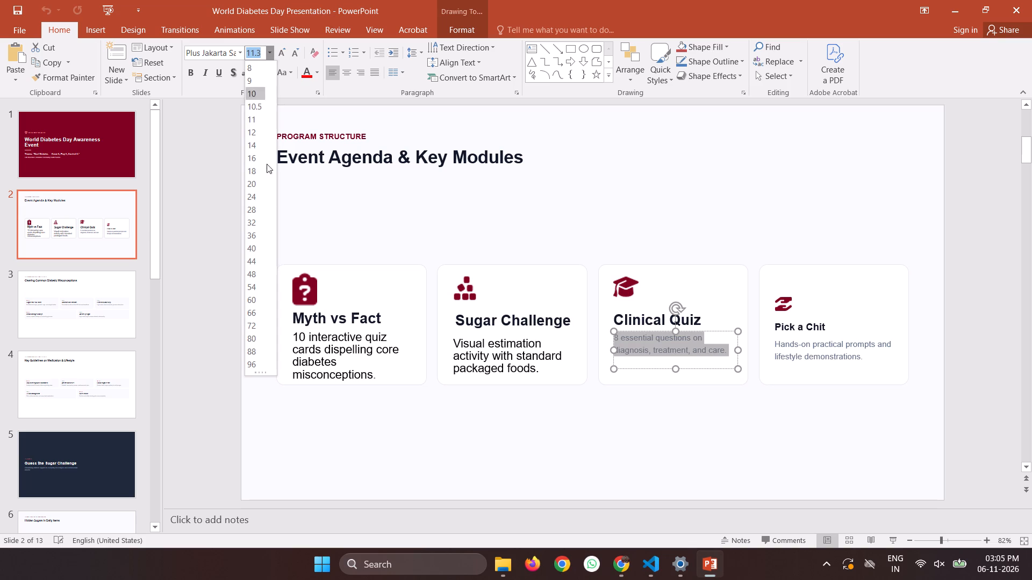
left_click(255, 161)
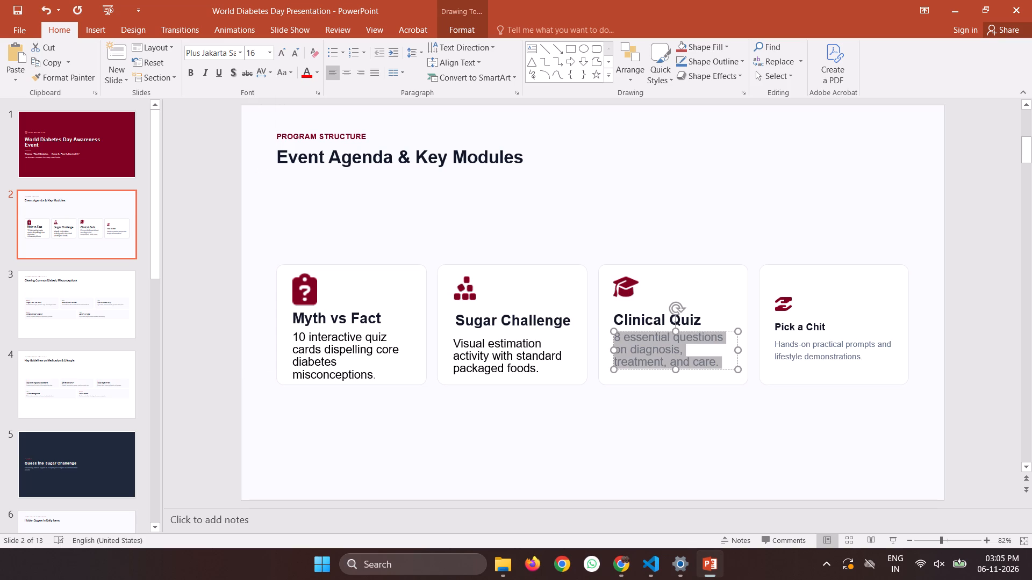
left_click(315, 71)
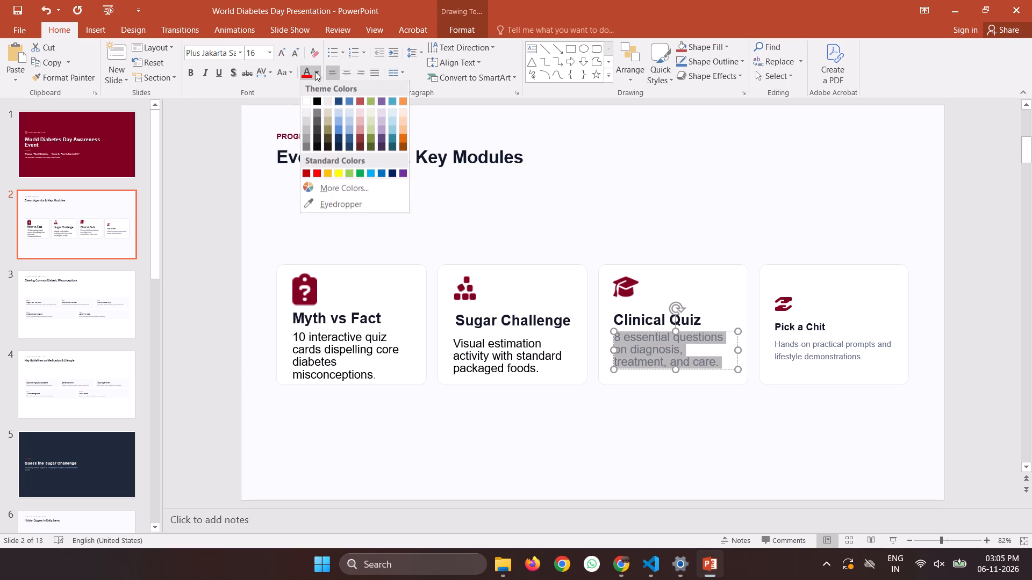
left_click(320, 104)
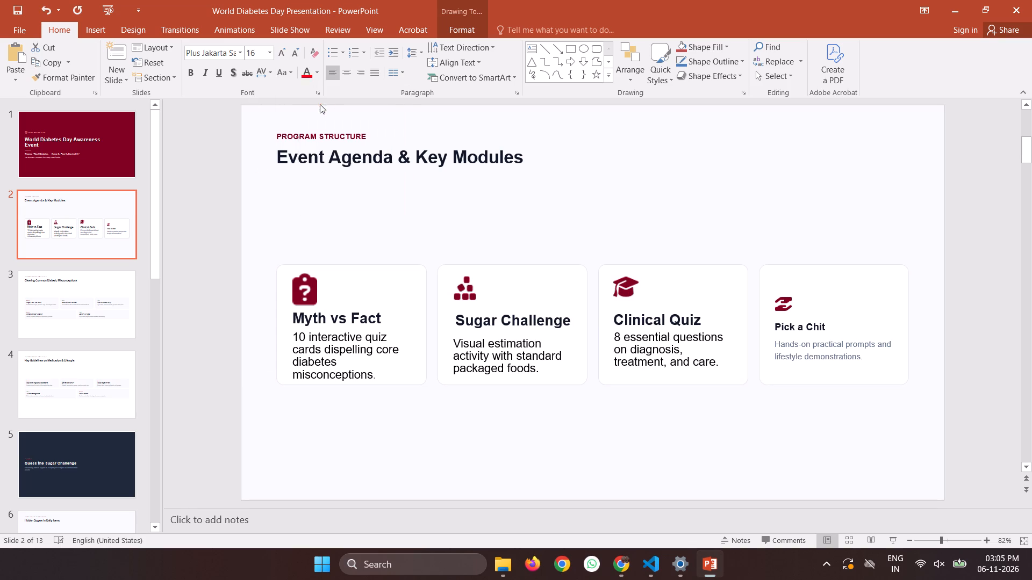
Move the Pick a Chit card's hands icon upward and enlarge it so it lines up with the neighbouring cards' icons.
left_click(822, 332)
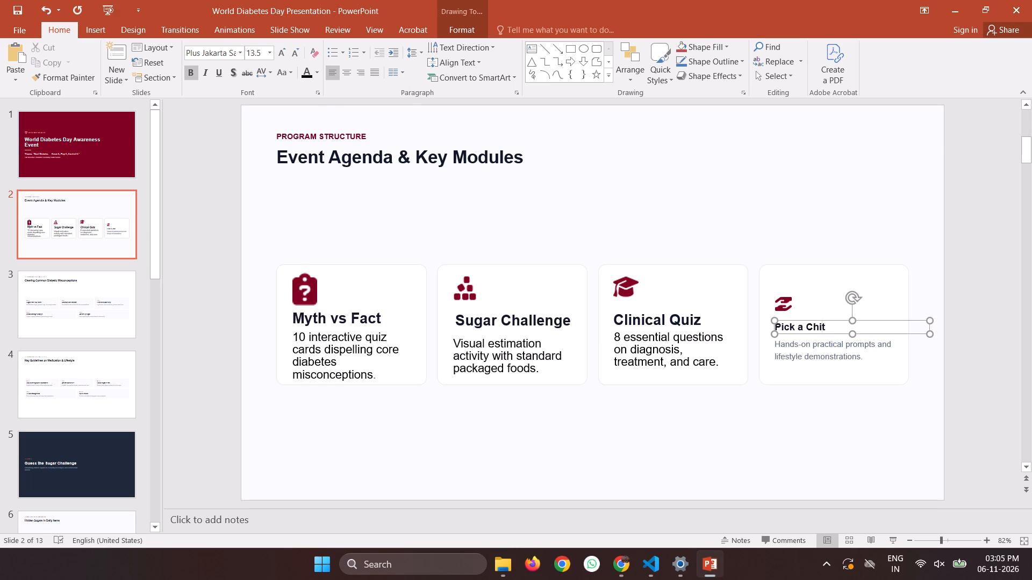
double_click(789, 305)
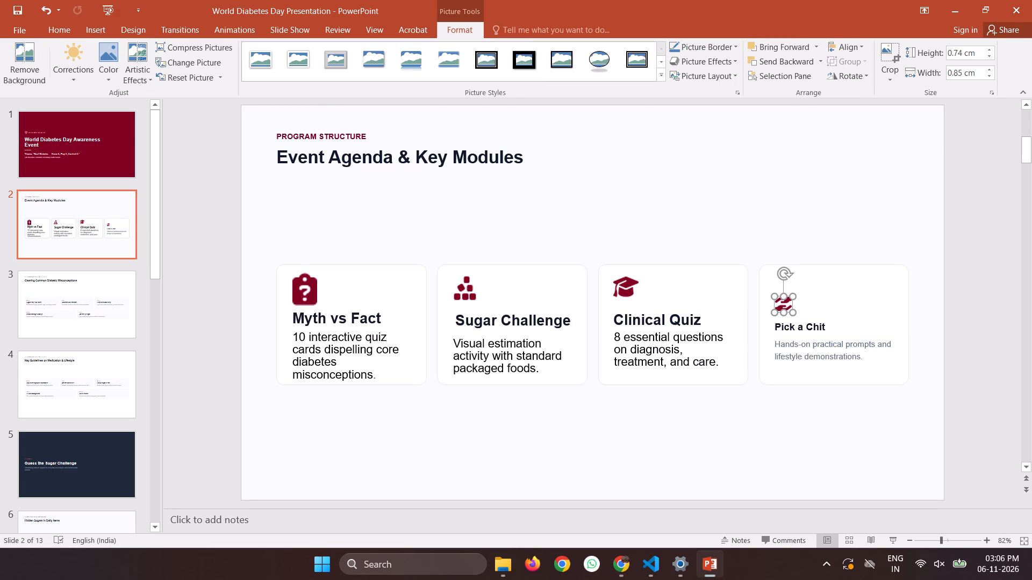
left_click_drag(789, 305, 789, 293)
left_click(785, 285)
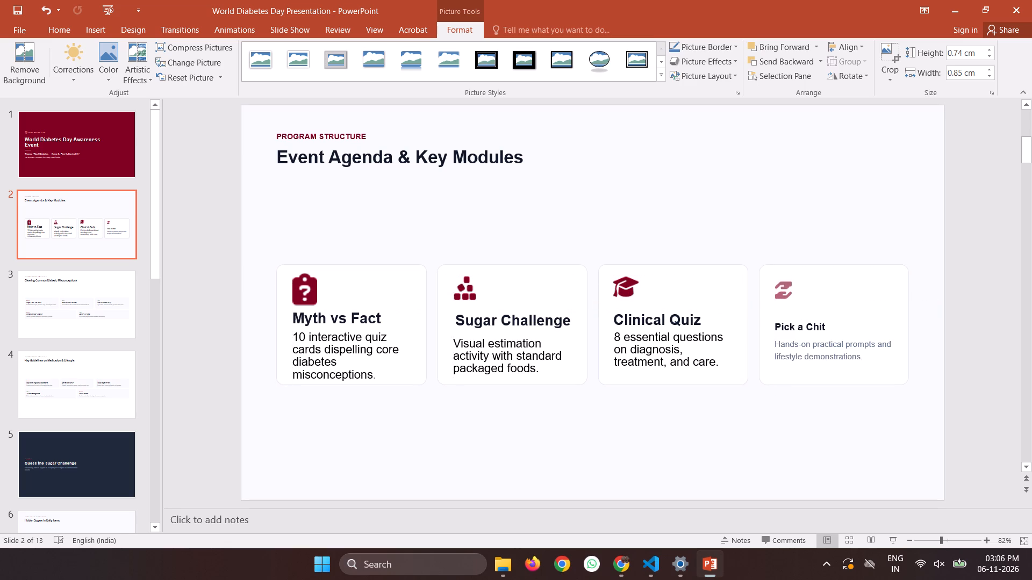
left_click(791, 281)
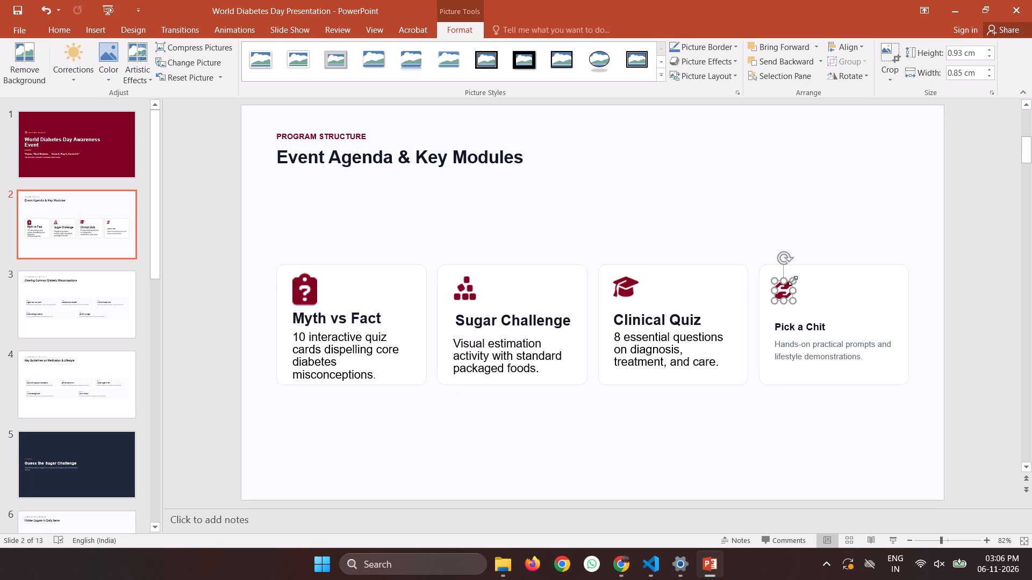
left_click(793, 280)
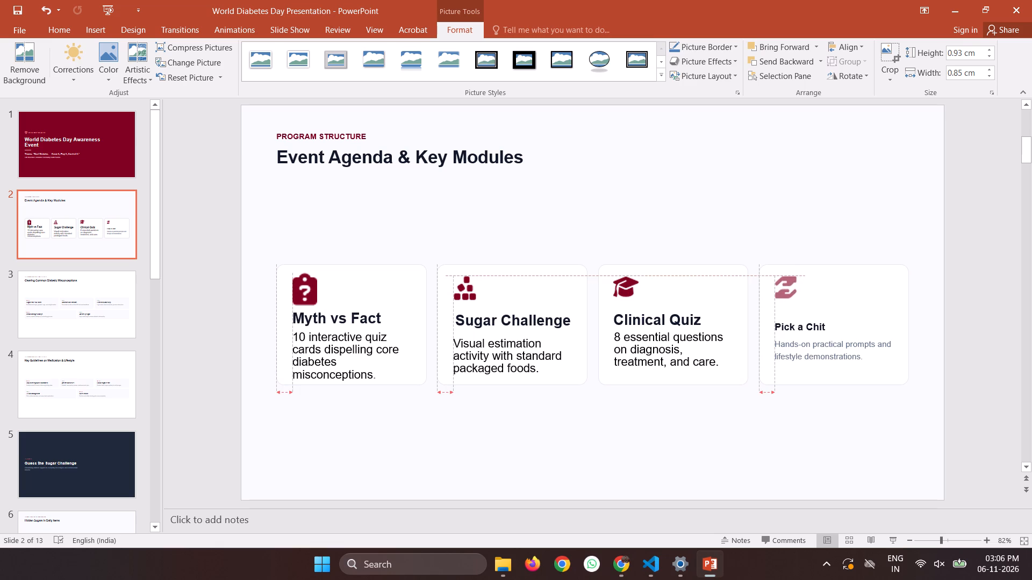
left_click(820, 289)
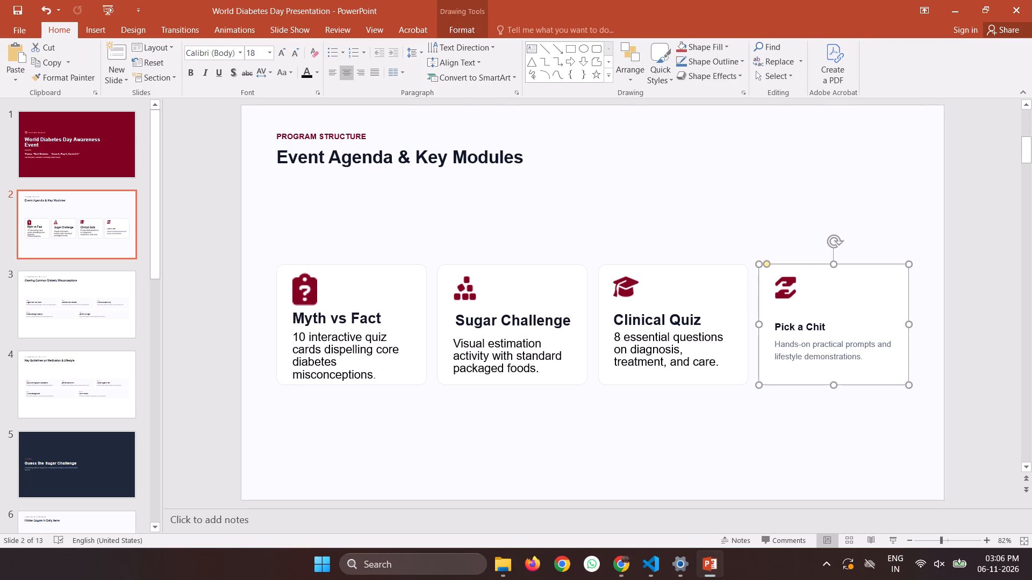
Slightly enlarge the graduation-cap icon on the Clinical Quiz card.
left_click(614, 289)
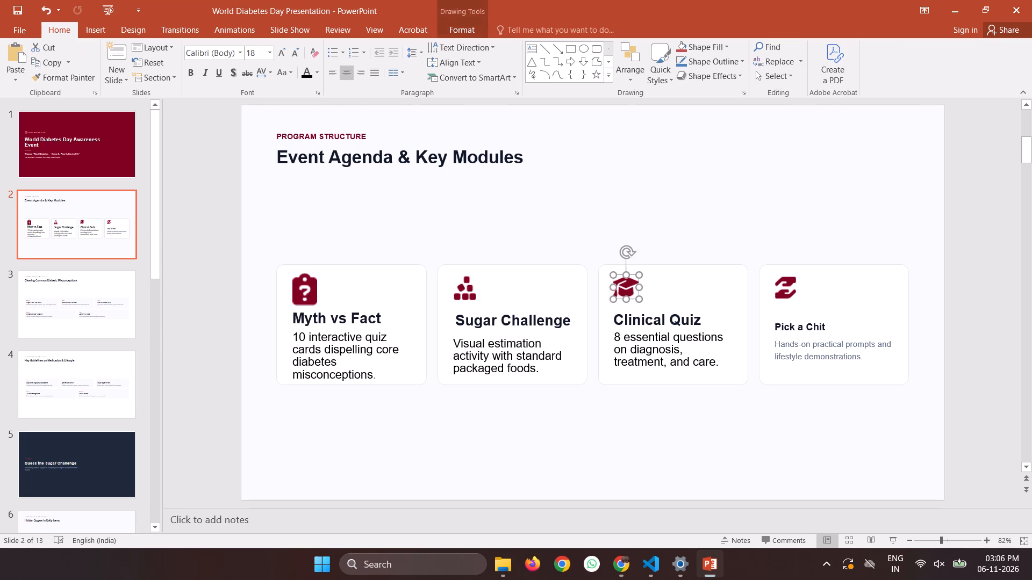
left_click(641, 275)
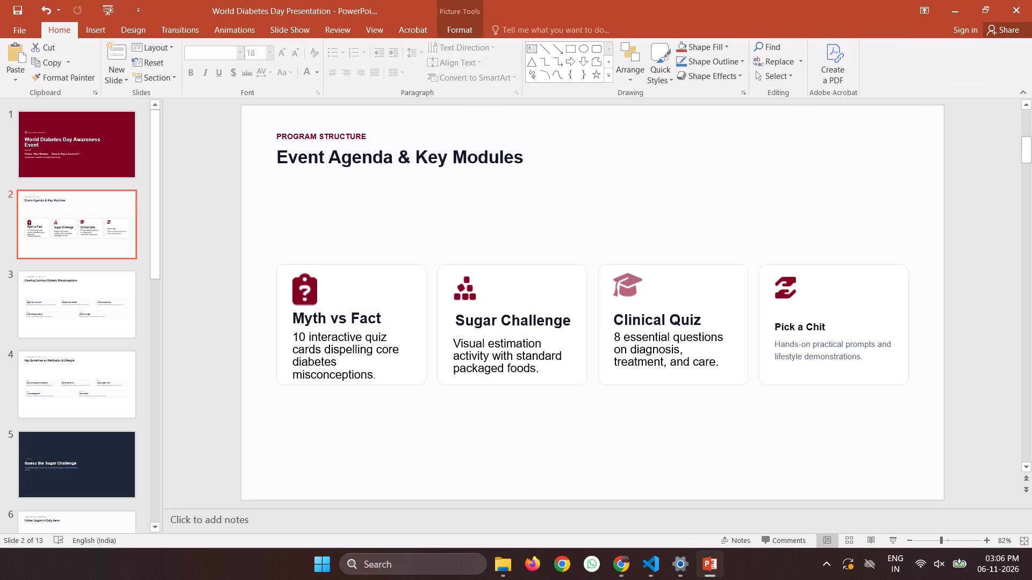
left_click(691, 289)
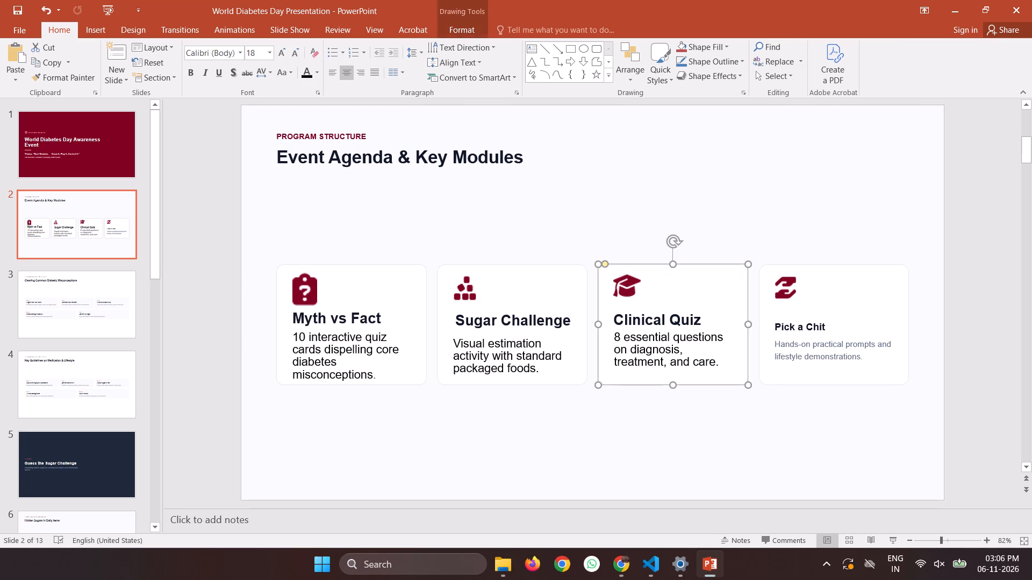
Move the Pick a Chit heading slightly upward on its card.
left_click(795, 323)
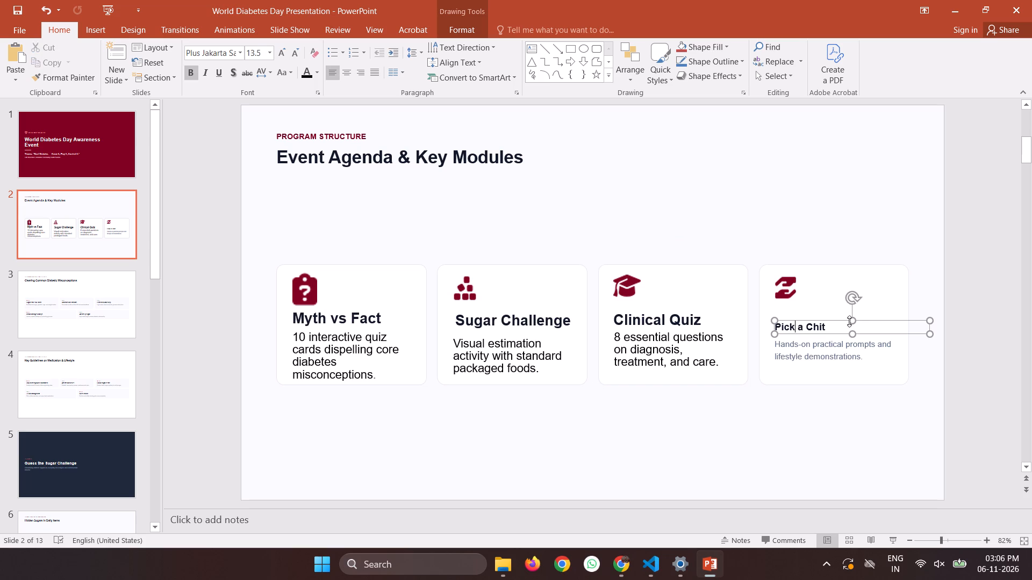
left_click(840, 325)
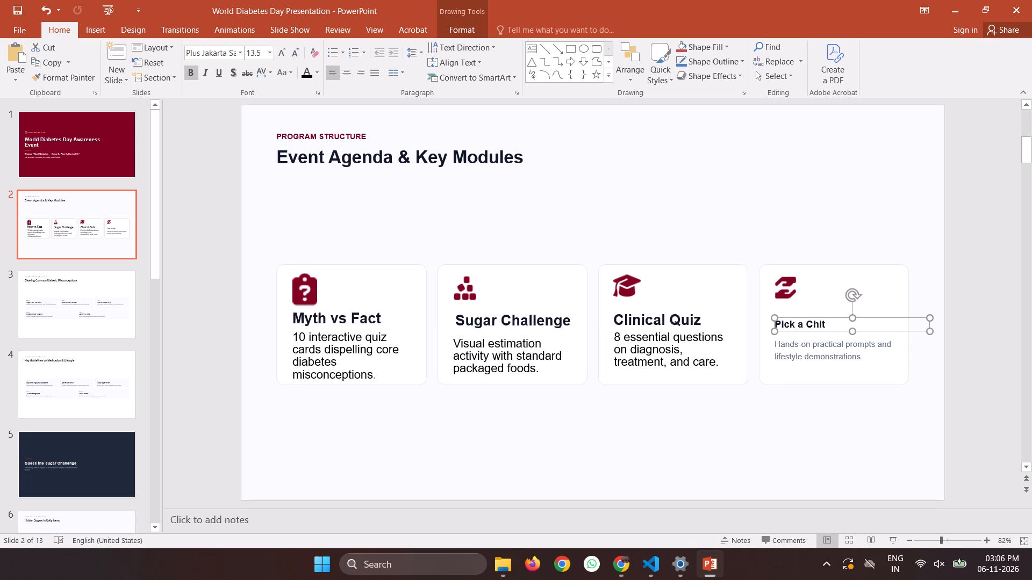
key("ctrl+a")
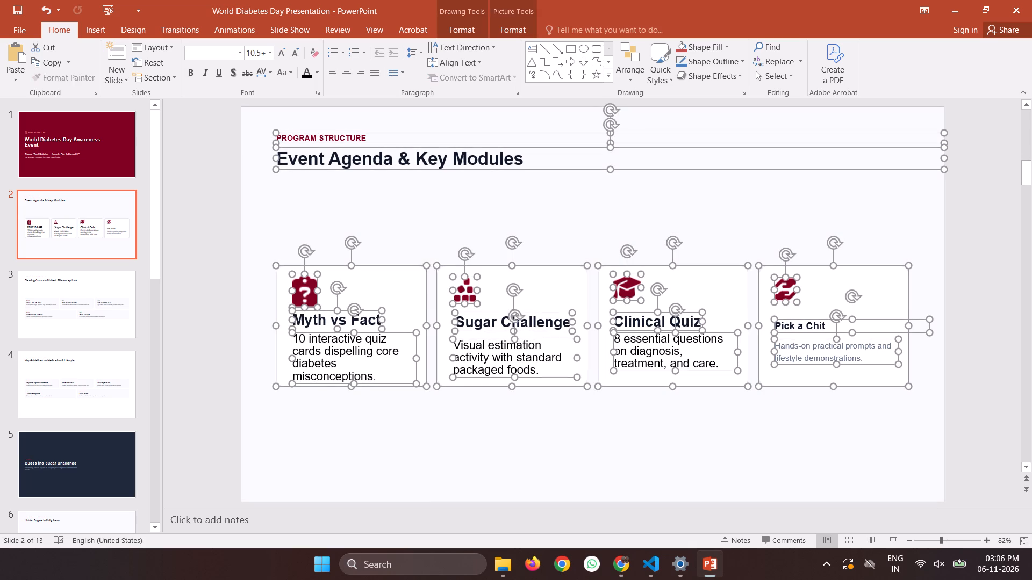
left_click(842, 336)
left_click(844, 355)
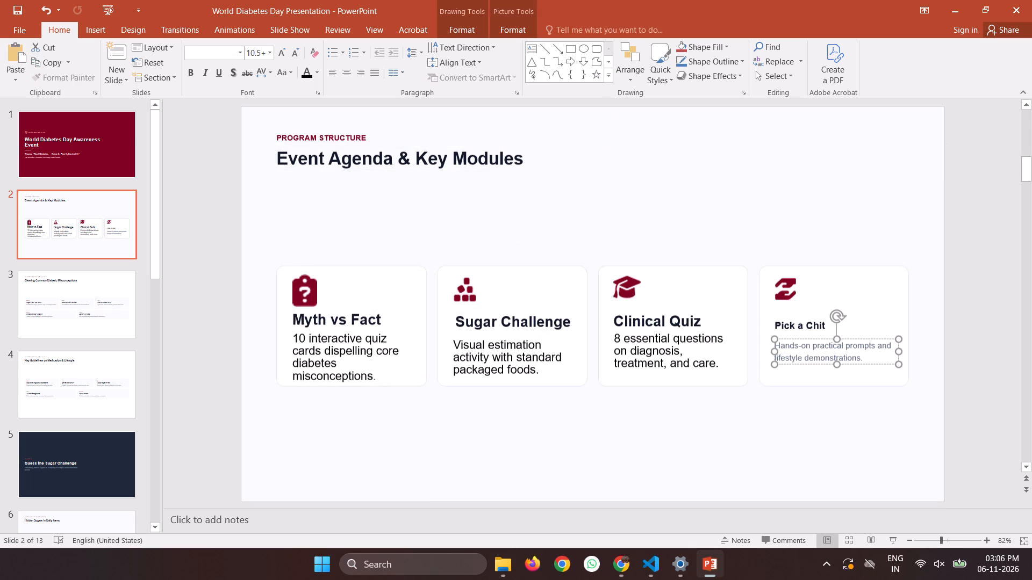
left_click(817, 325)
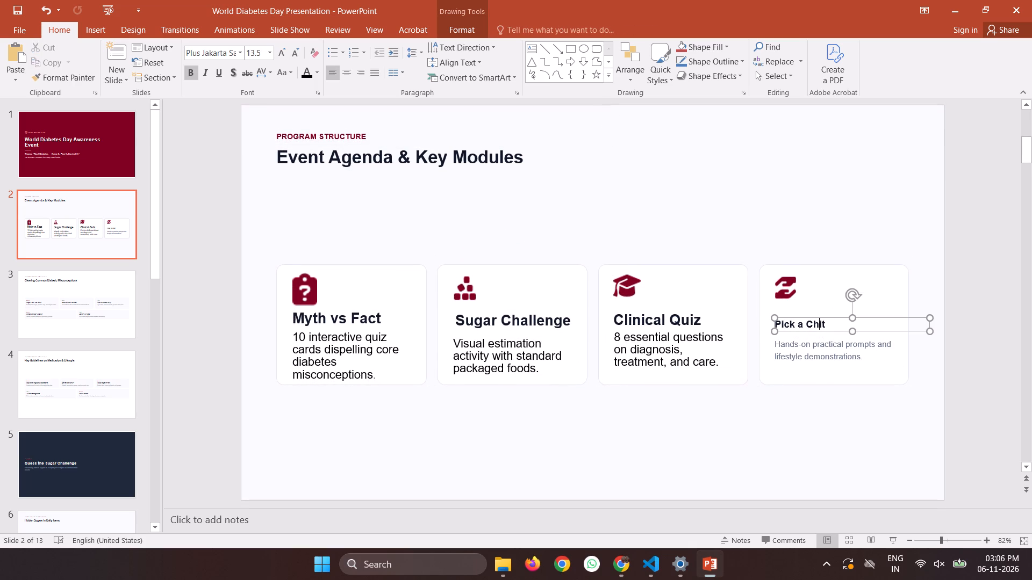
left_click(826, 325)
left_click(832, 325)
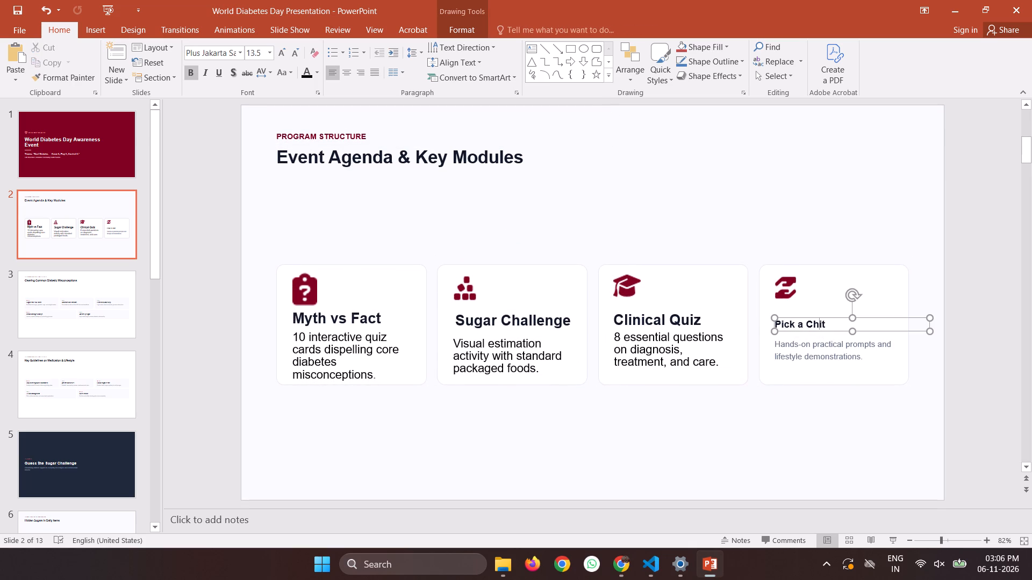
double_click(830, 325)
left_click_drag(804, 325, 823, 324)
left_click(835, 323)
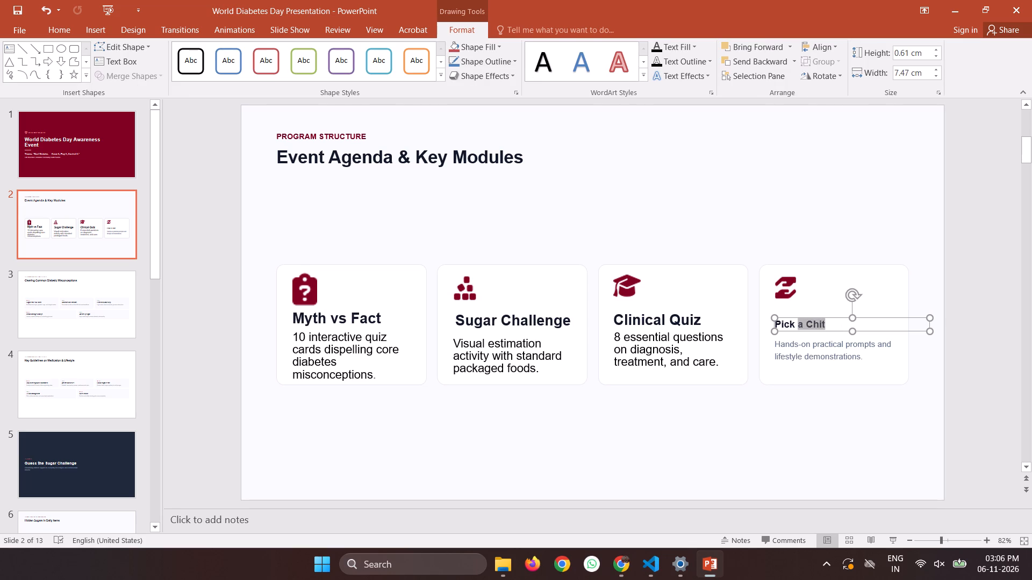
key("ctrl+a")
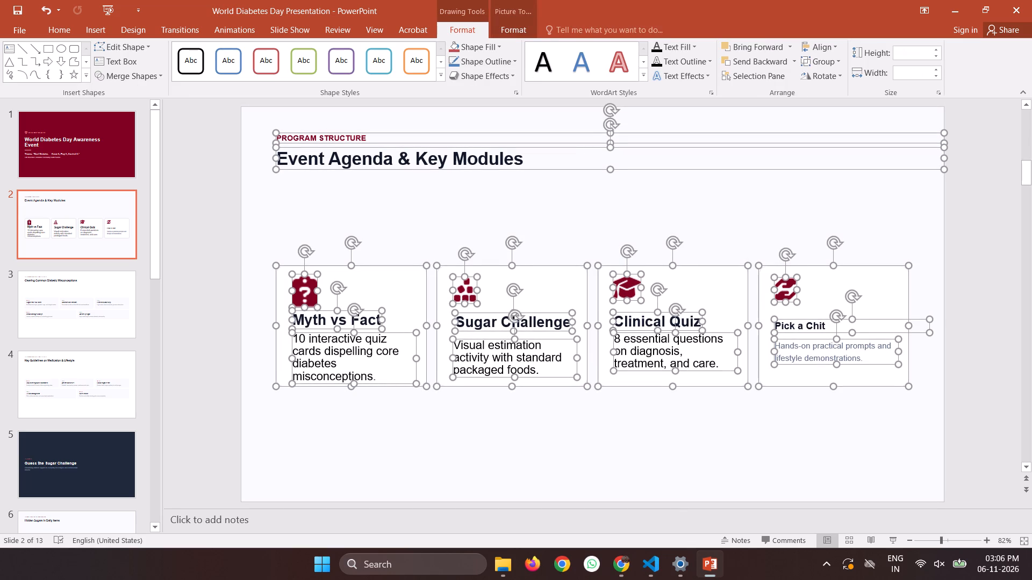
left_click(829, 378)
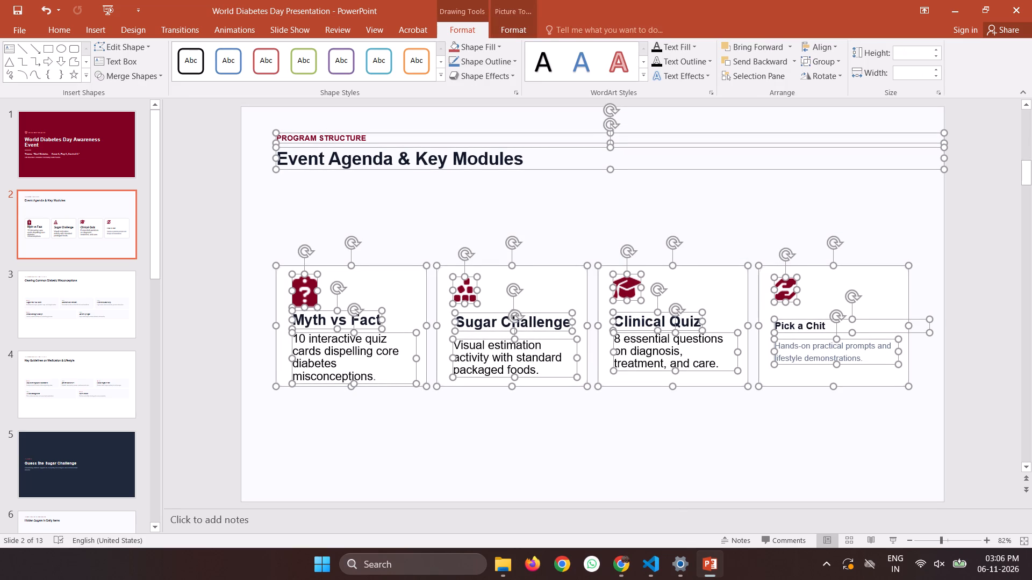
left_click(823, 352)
Move the Pick a Chit heading a little further up, closer to the hands icon.
left_click(807, 325)
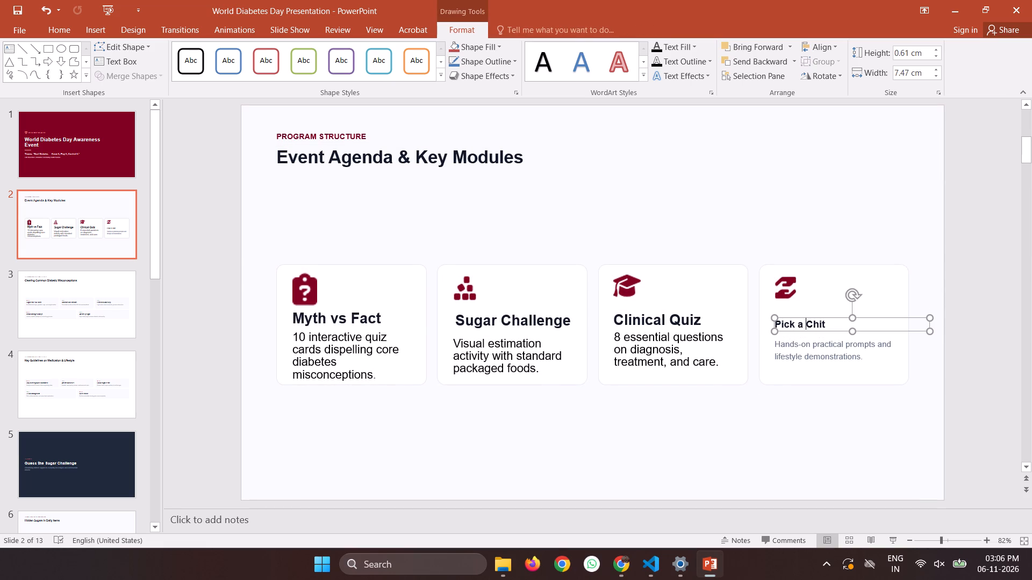
left_click(827, 324)
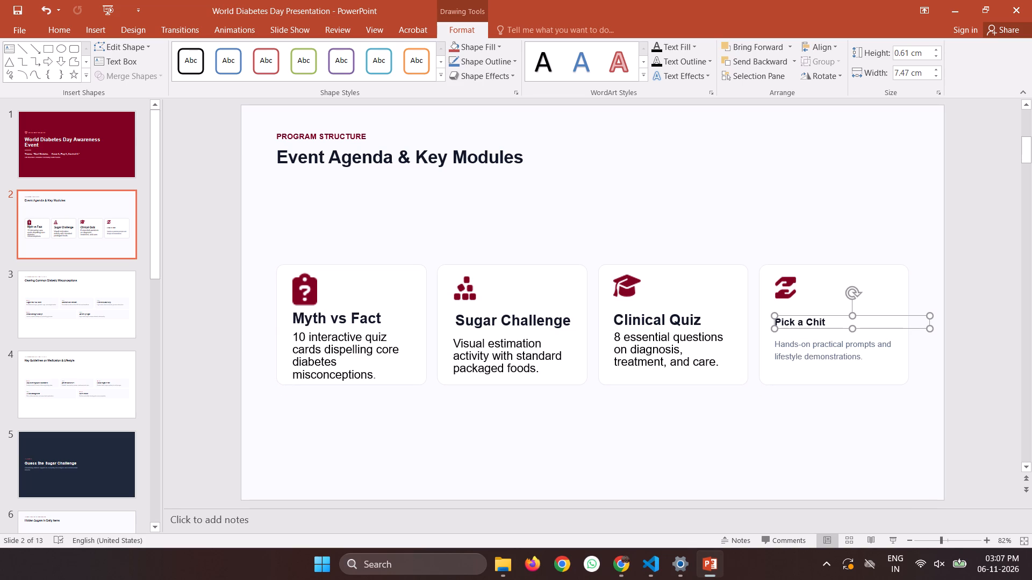
Set the Pick a Chit heading's font size to 20.
left_click_drag(823, 322, 771, 323)
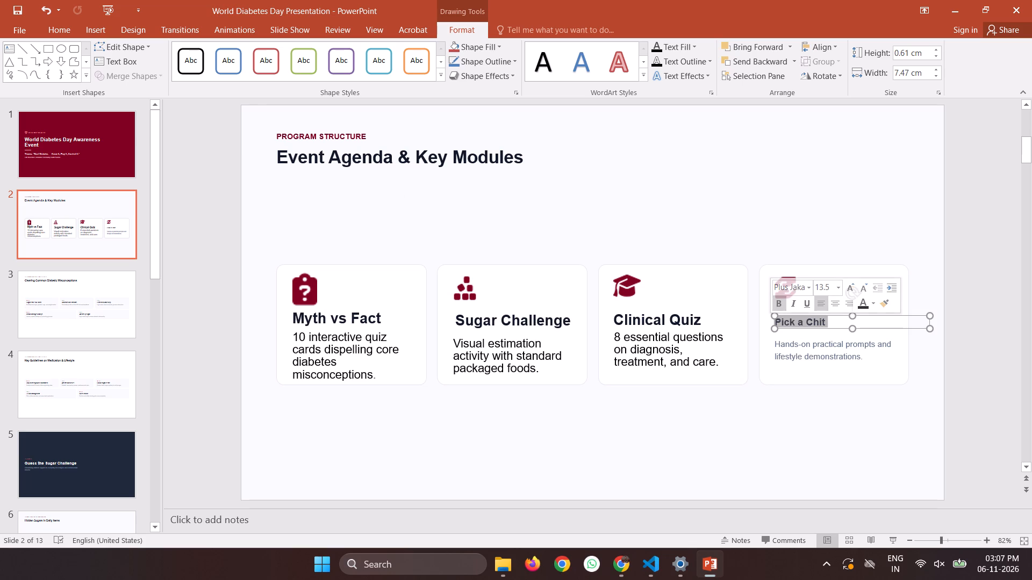
left_click(65, 34)
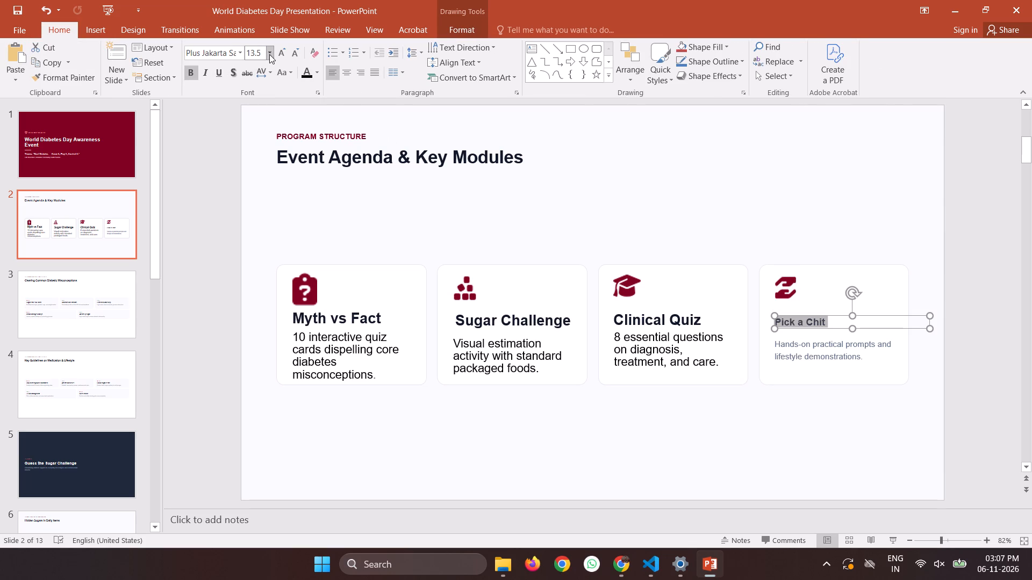
left_click_drag(269, 54, 258, 146)
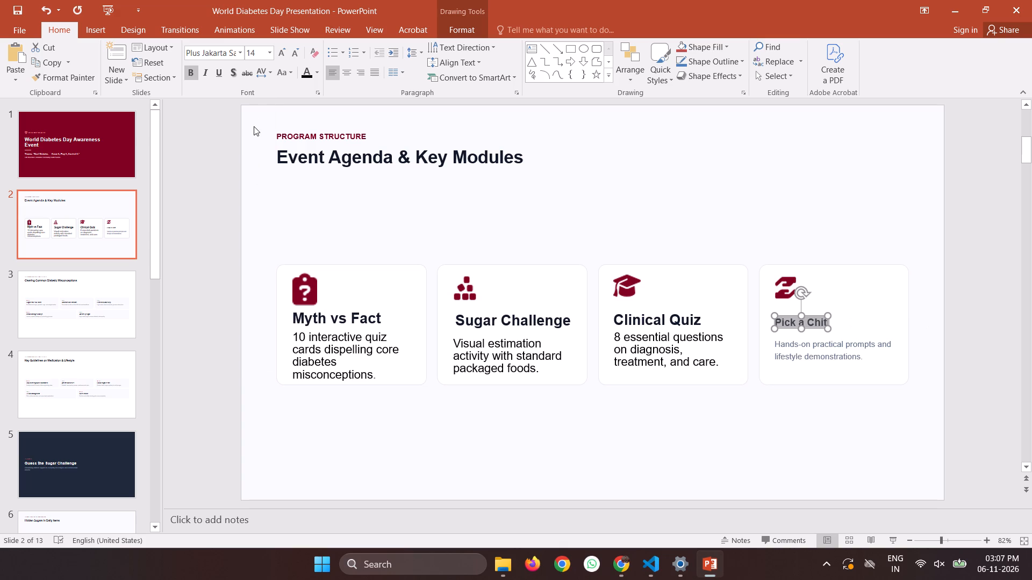
left_click(269, 54)
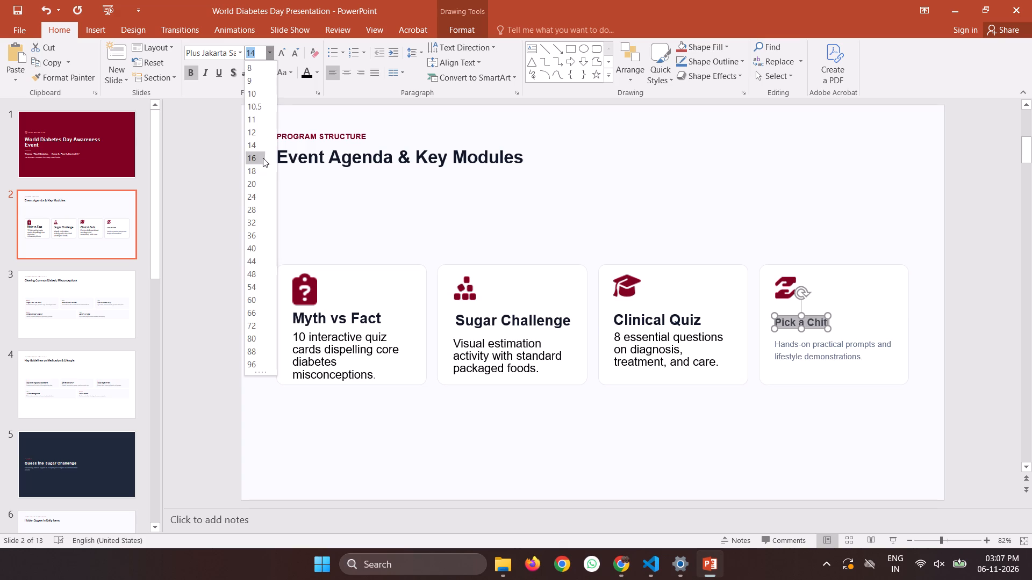
left_click(255, 186)
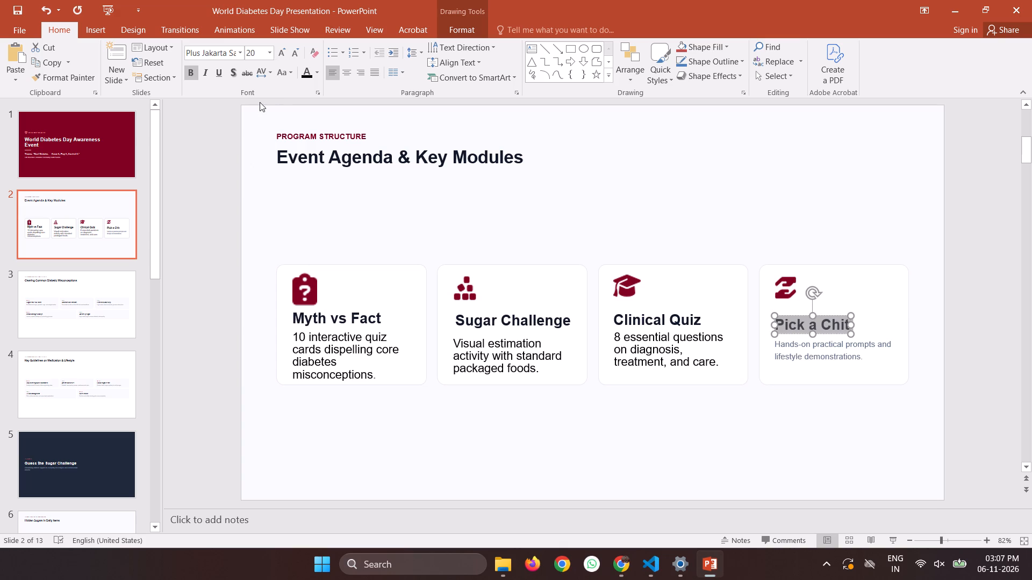
Format the Pick a Chit card's whole description at font size 16 in black.
left_click(829, 353)
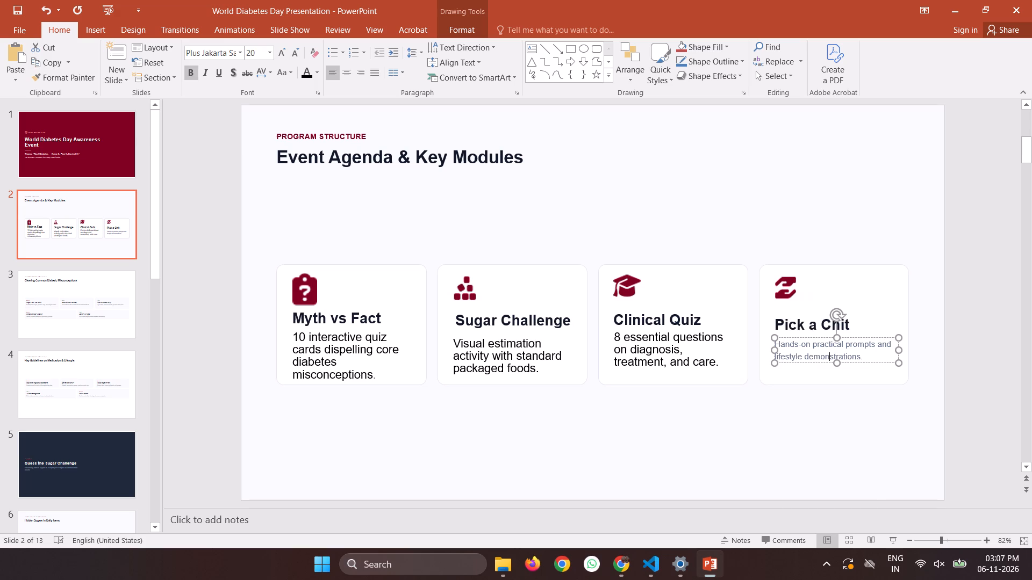
key("ctrl+a")
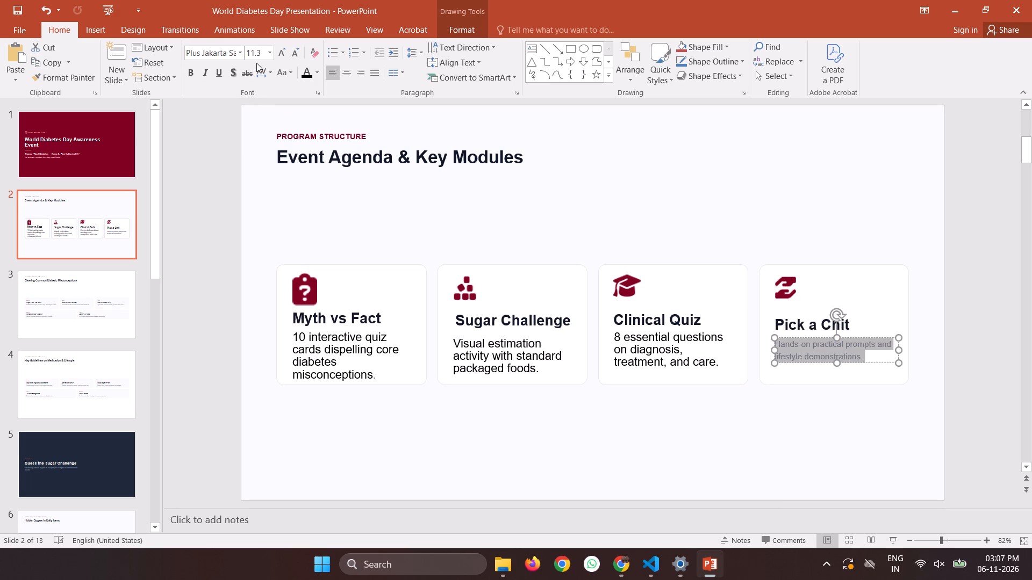
left_click(268, 51)
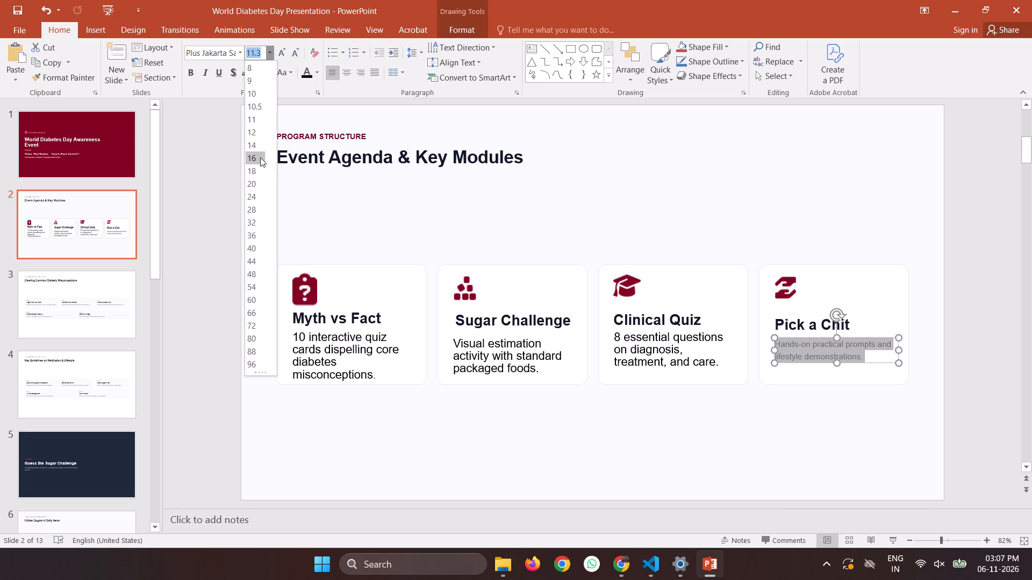
left_click(260, 157)
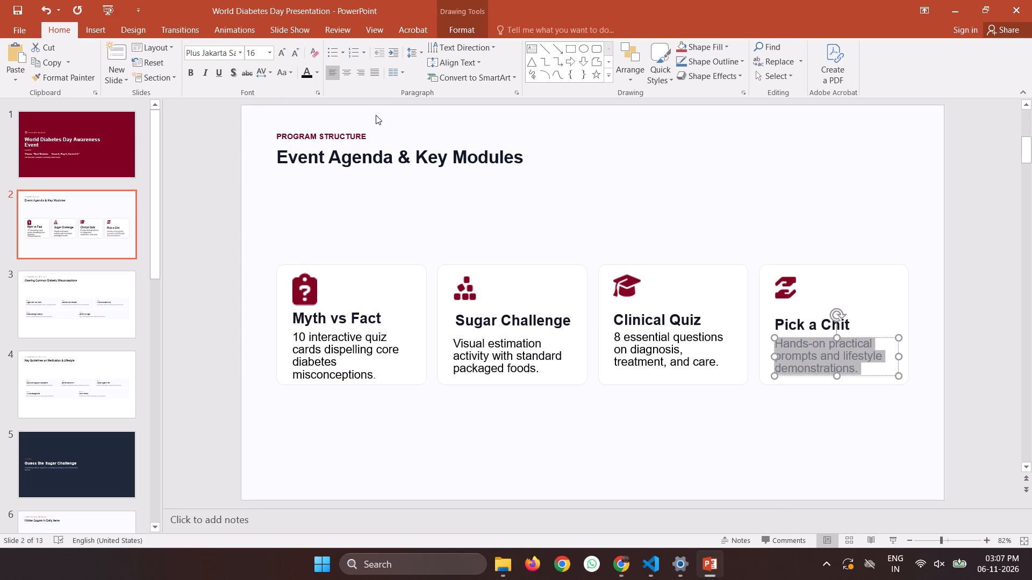
left_click(309, 73)
left_click(650, 187)
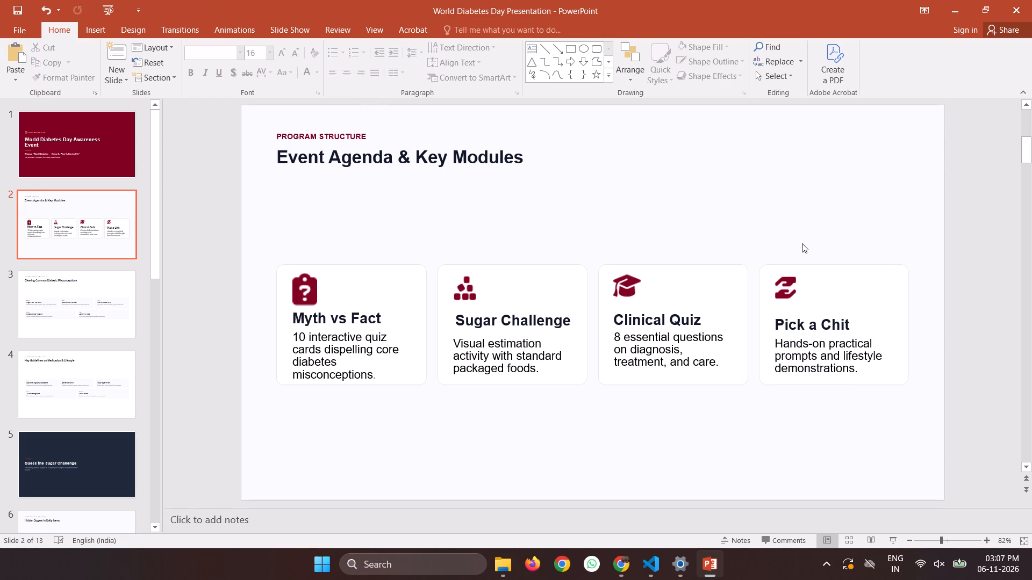
Enlarge the slide title Event Agenda & Key Modules to font size 40.
left_click(495, 157)
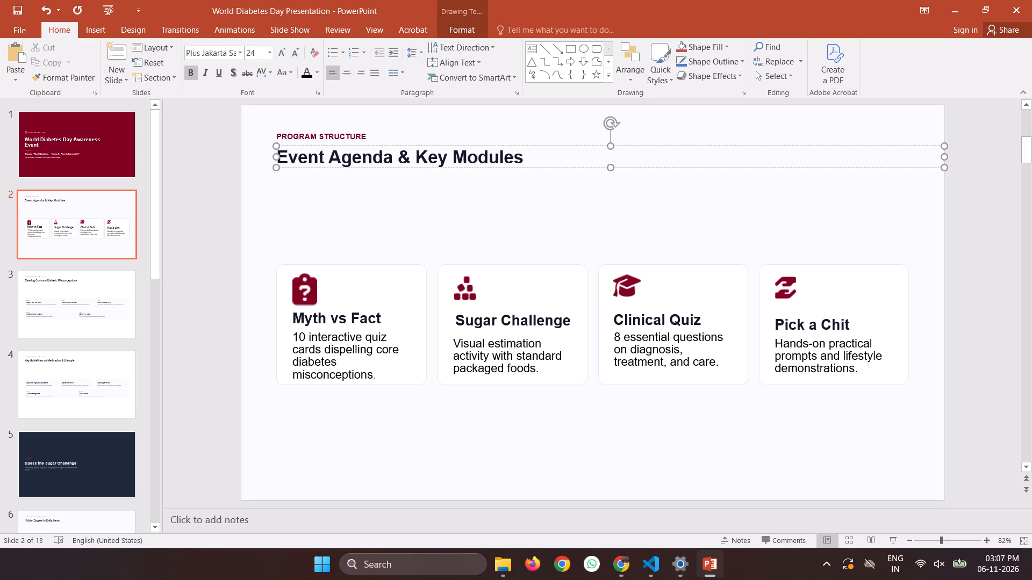
left_click_drag(522, 159, 321, 141)
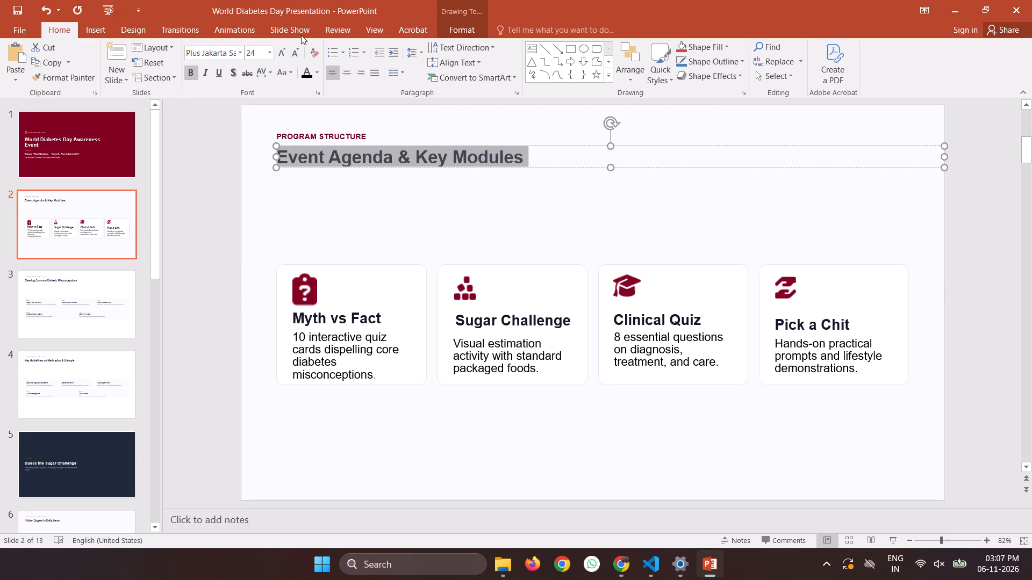
left_click(270, 53)
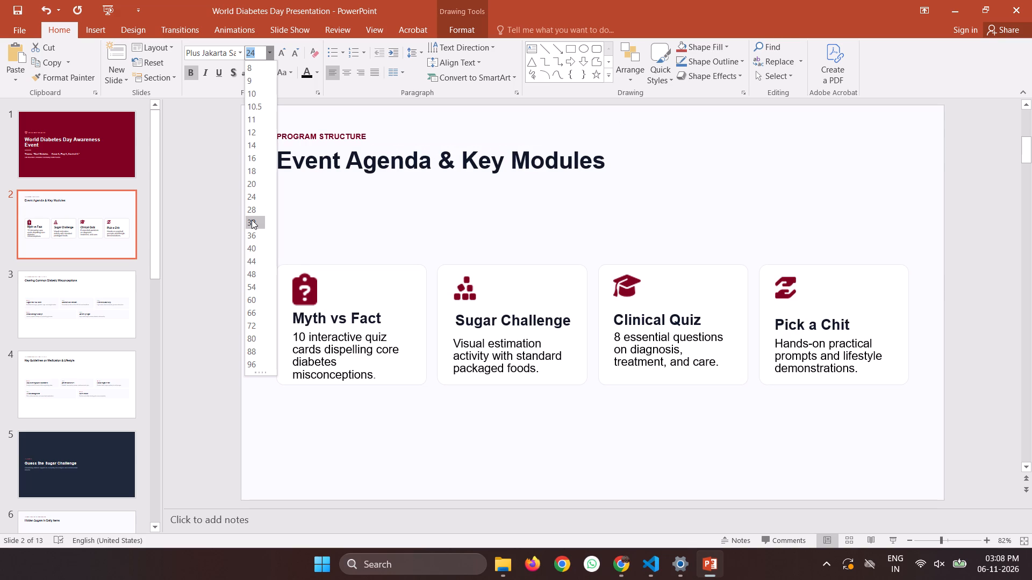
left_click(259, 247)
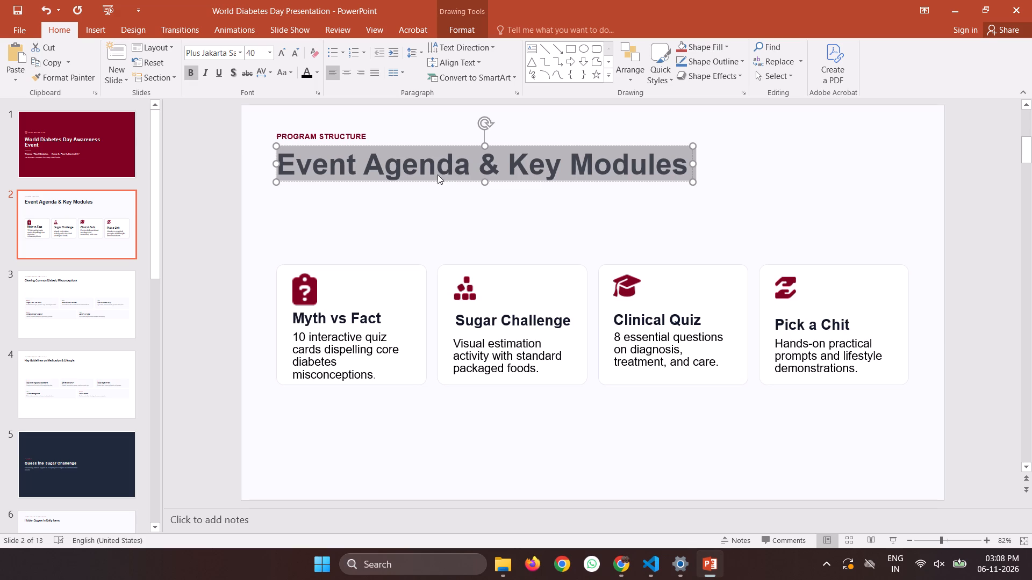
Move the Event Agenda & Key Modules title slightly down, away from the PROGRAM STRUCTURE label.
left_click_drag(427, 180, 424, 197)
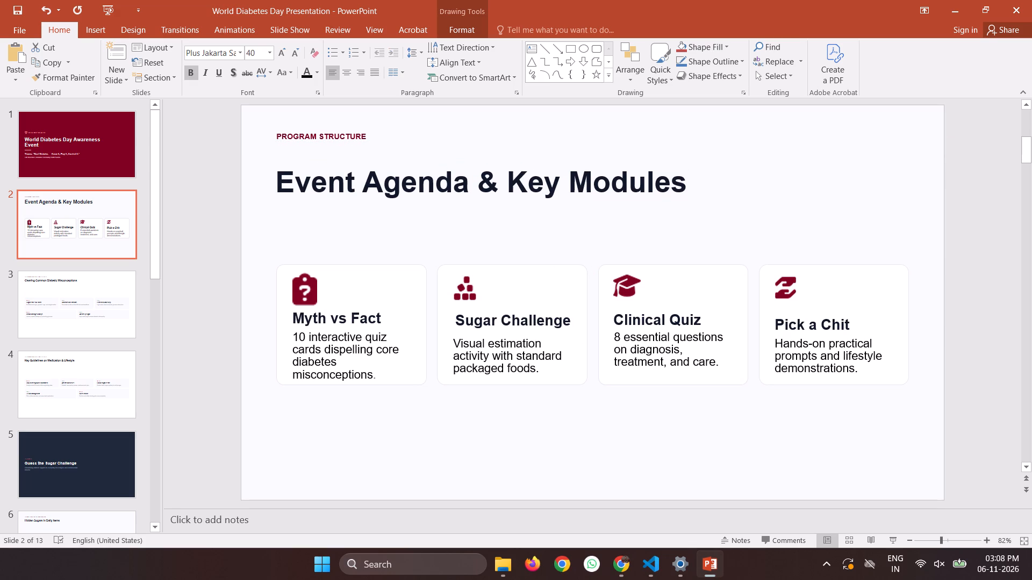
left_click_drag(424, 197, 424, 198)
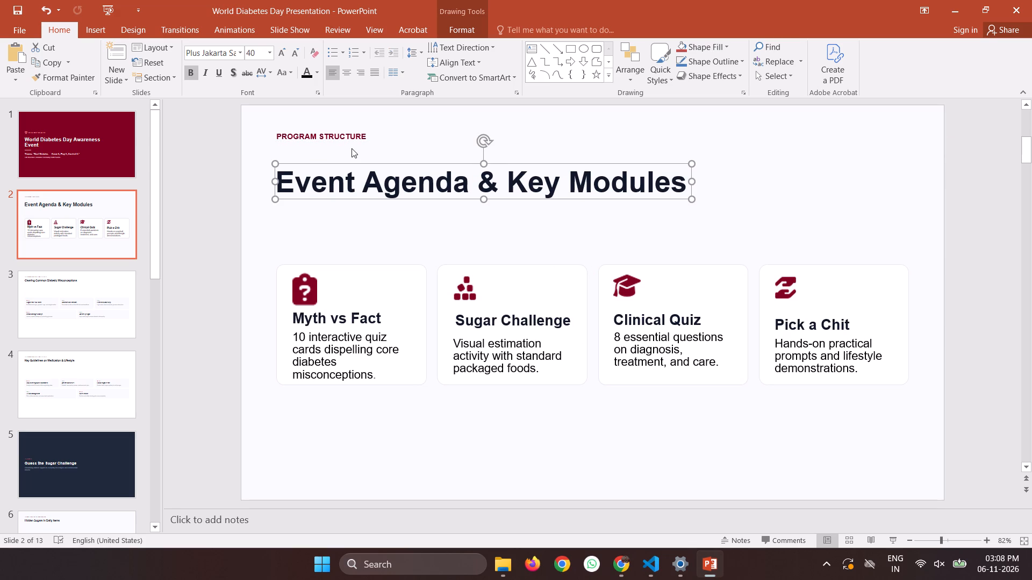
left_click(352, 148)
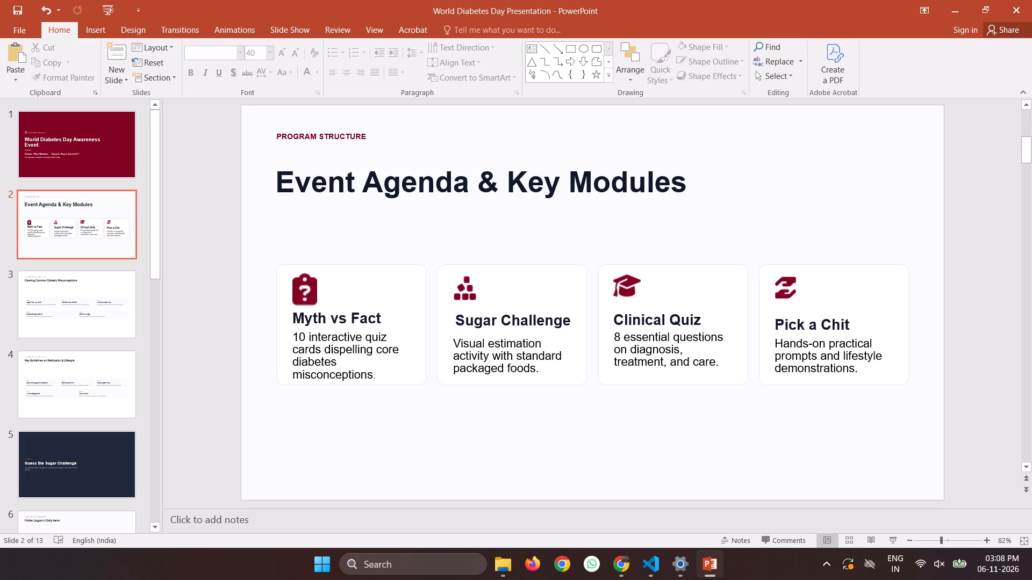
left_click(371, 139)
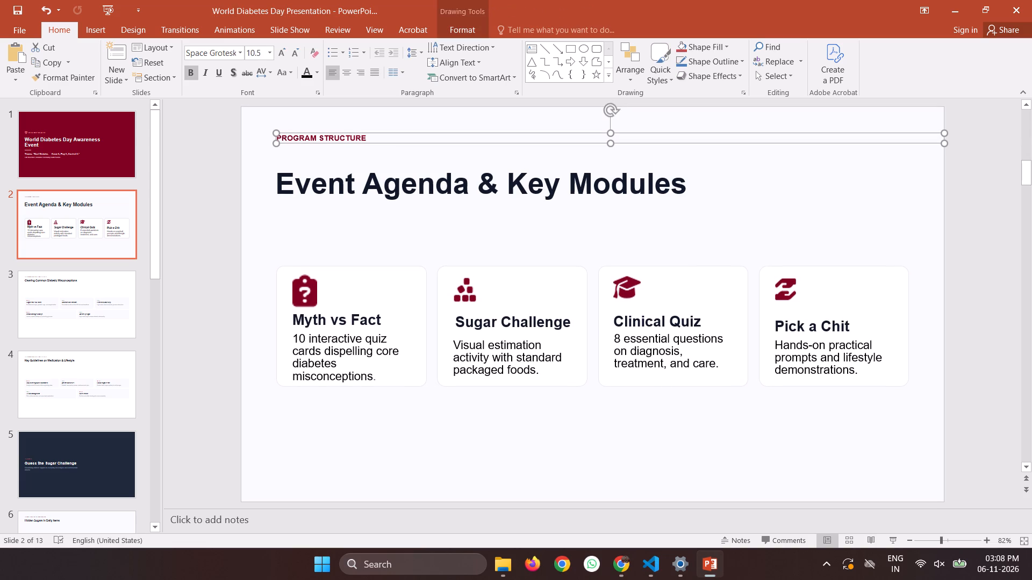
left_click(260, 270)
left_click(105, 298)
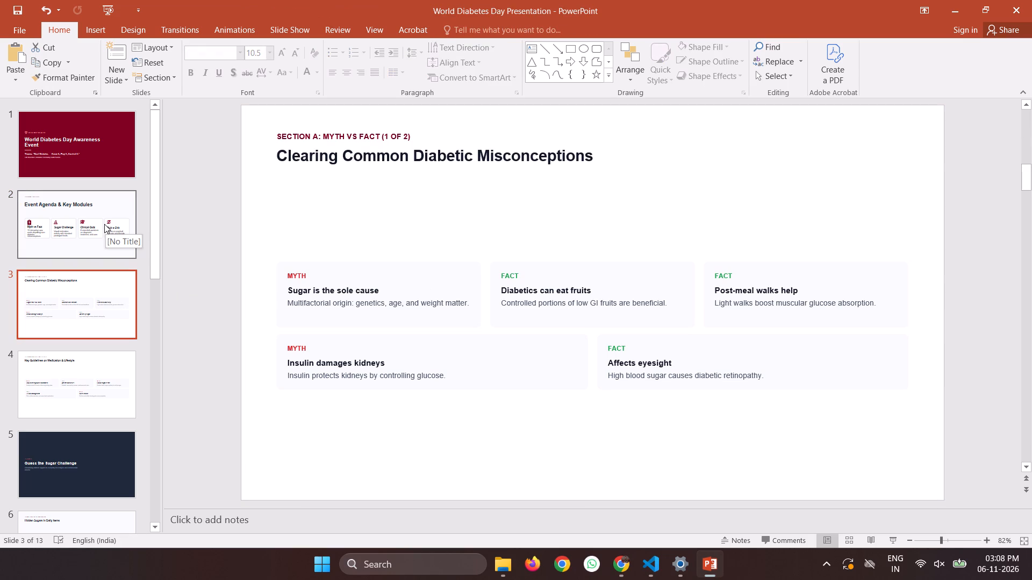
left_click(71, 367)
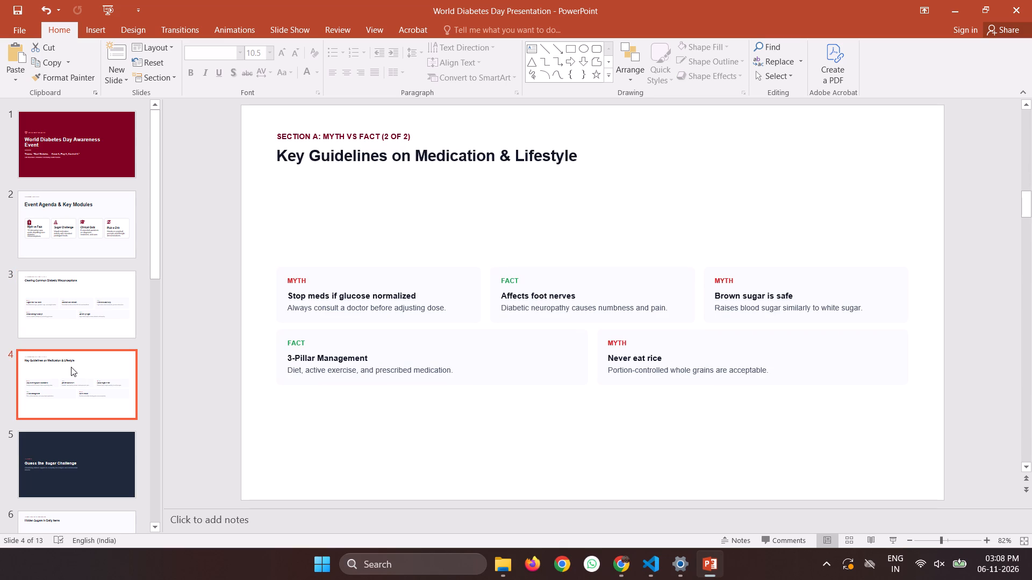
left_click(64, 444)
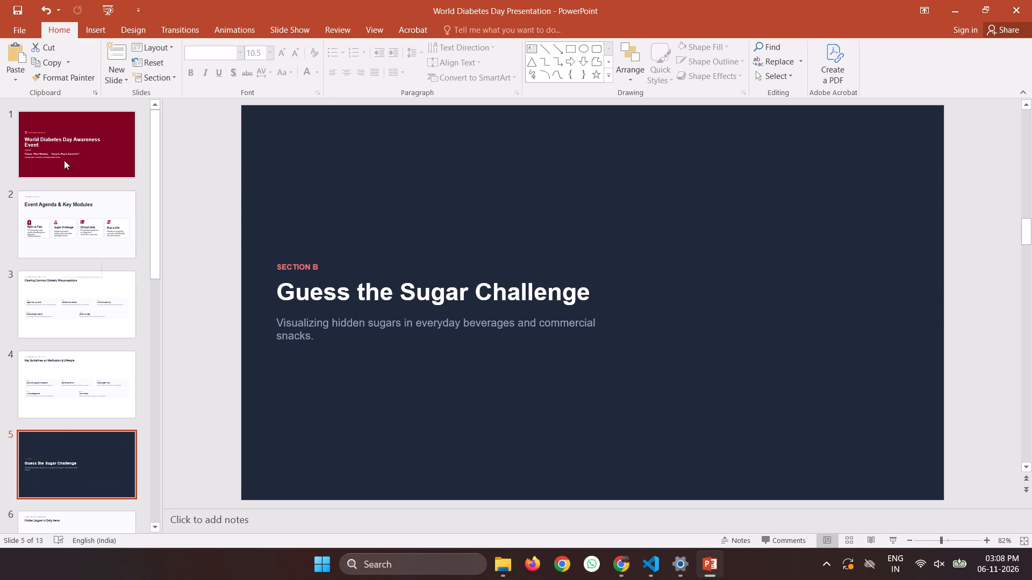
On slide 1, set the REGENCY HEALTH text to font size 54.
left_click(71, 132)
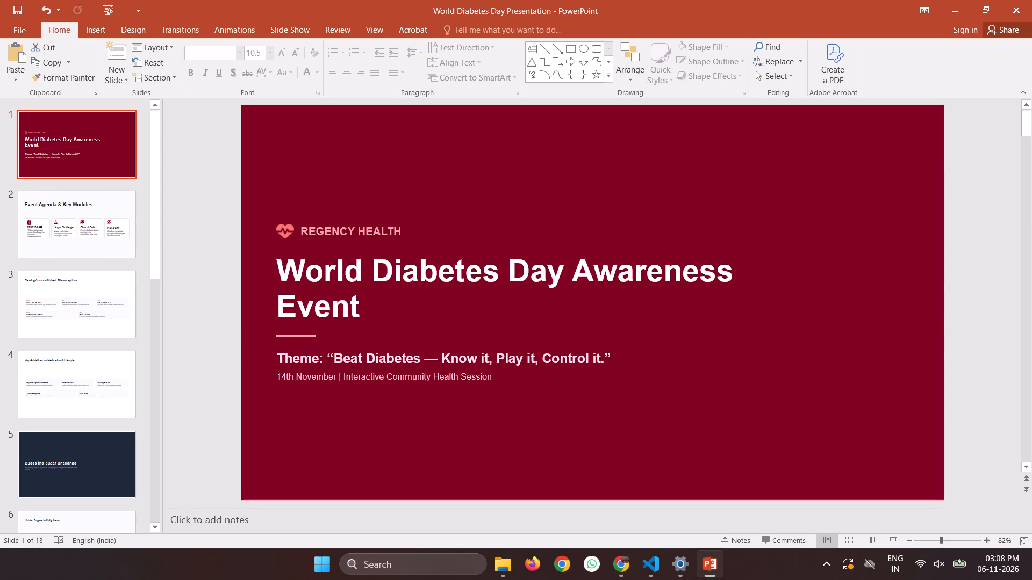
left_click_drag(399, 230, 342, 230)
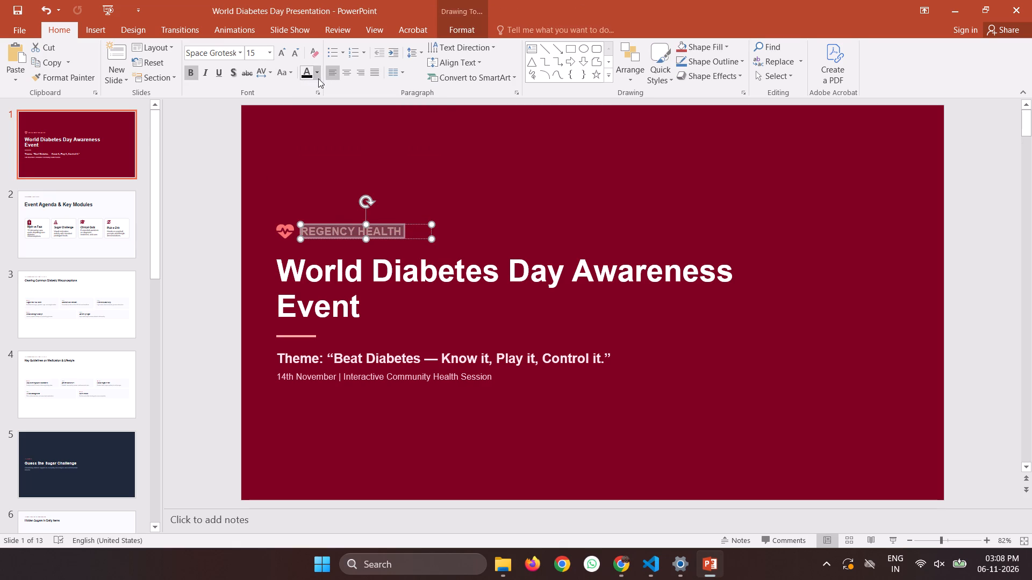
left_click(268, 53)
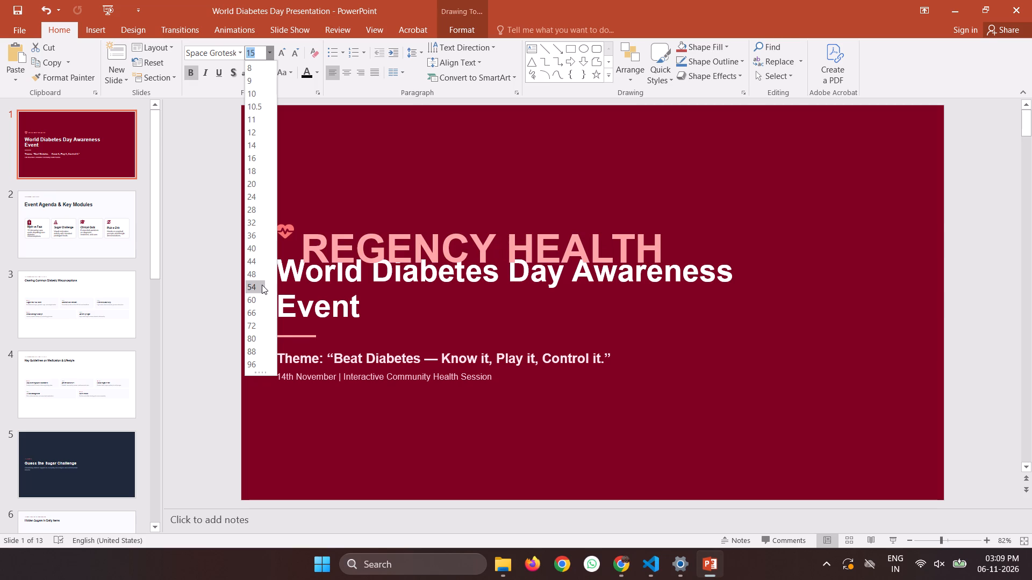
left_click(262, 285)
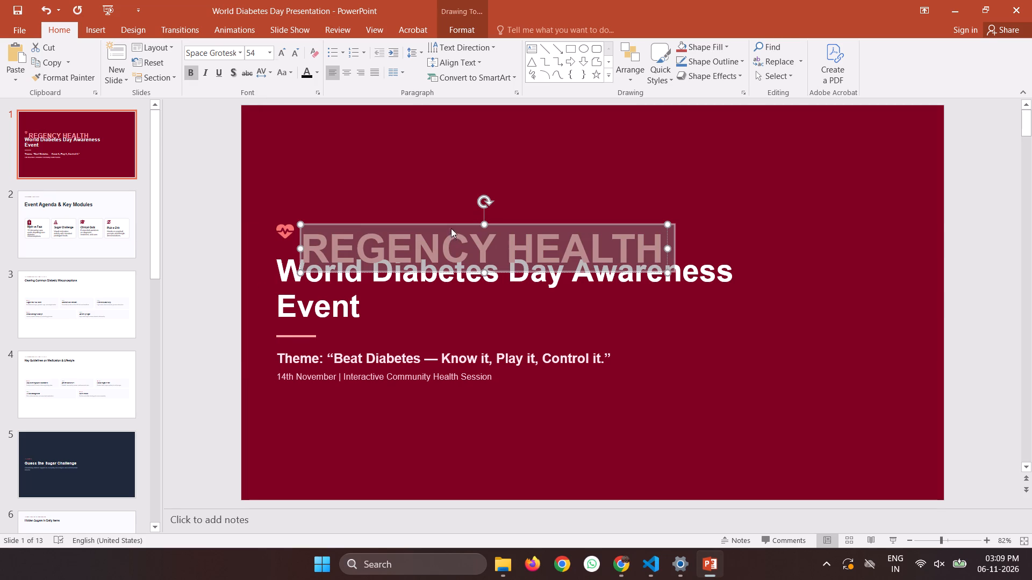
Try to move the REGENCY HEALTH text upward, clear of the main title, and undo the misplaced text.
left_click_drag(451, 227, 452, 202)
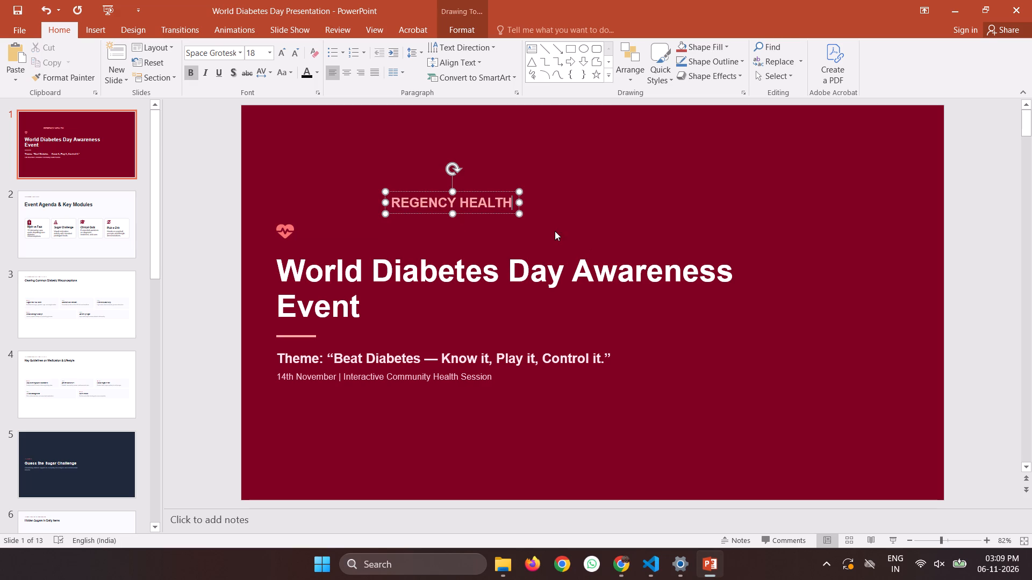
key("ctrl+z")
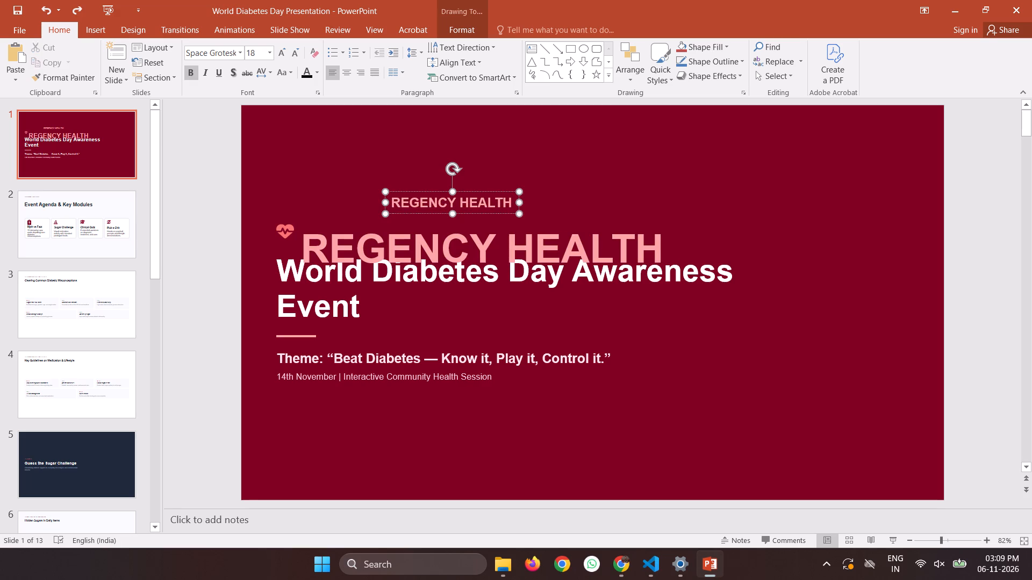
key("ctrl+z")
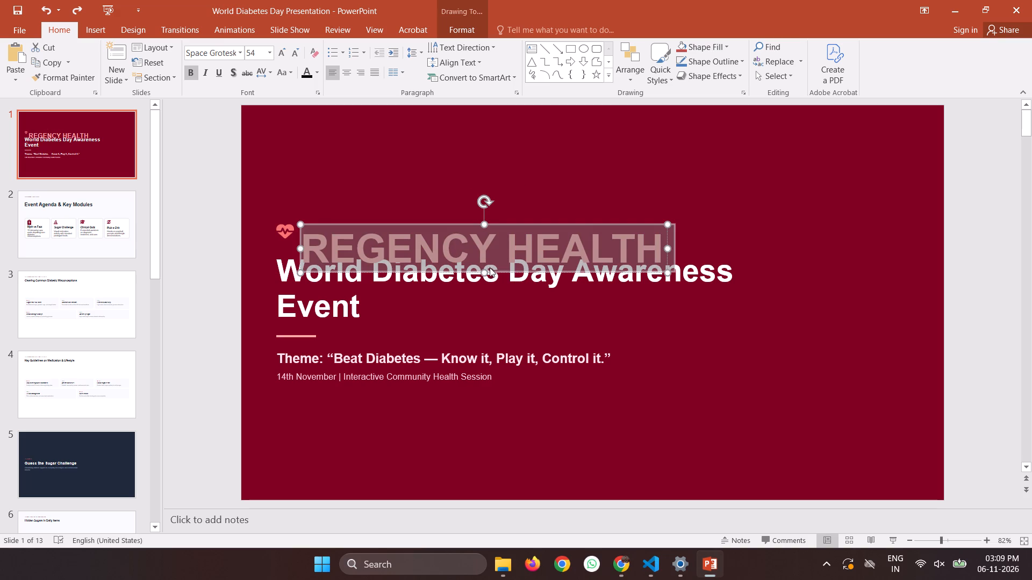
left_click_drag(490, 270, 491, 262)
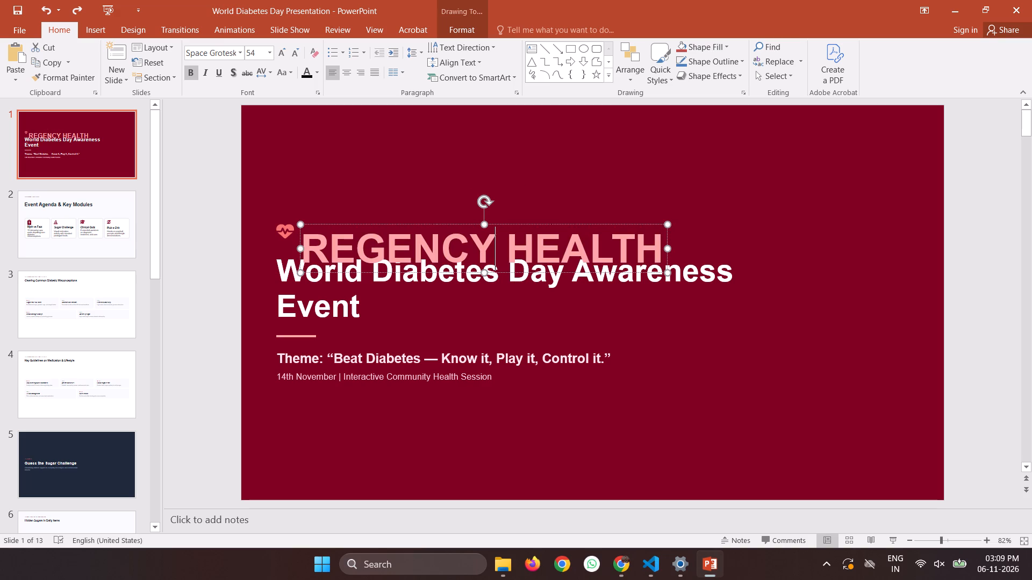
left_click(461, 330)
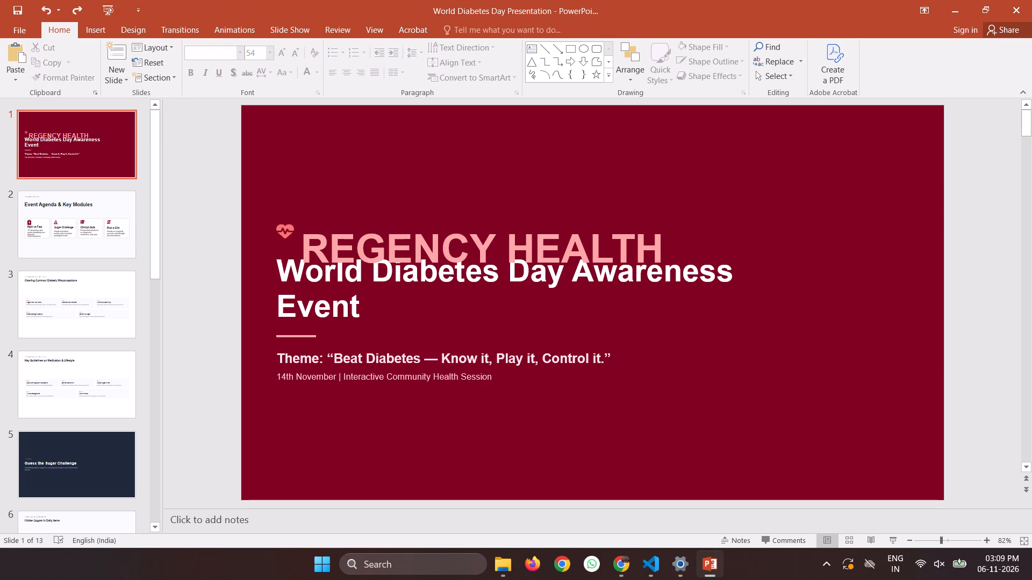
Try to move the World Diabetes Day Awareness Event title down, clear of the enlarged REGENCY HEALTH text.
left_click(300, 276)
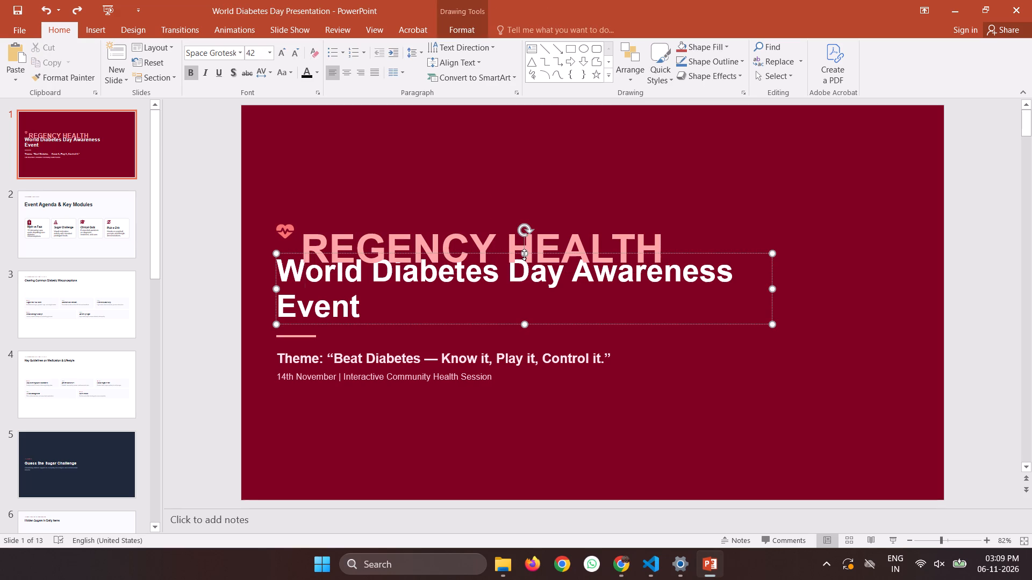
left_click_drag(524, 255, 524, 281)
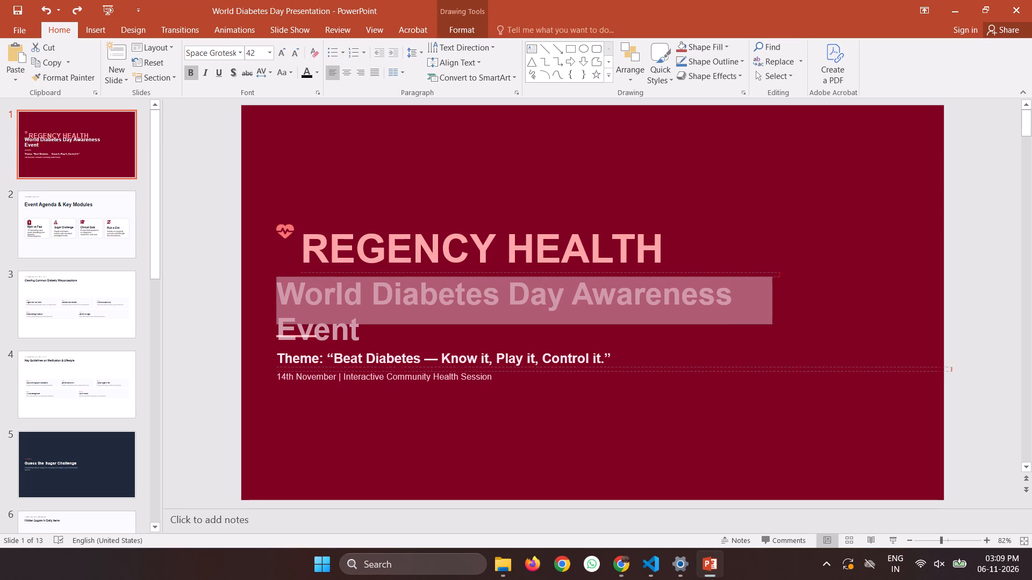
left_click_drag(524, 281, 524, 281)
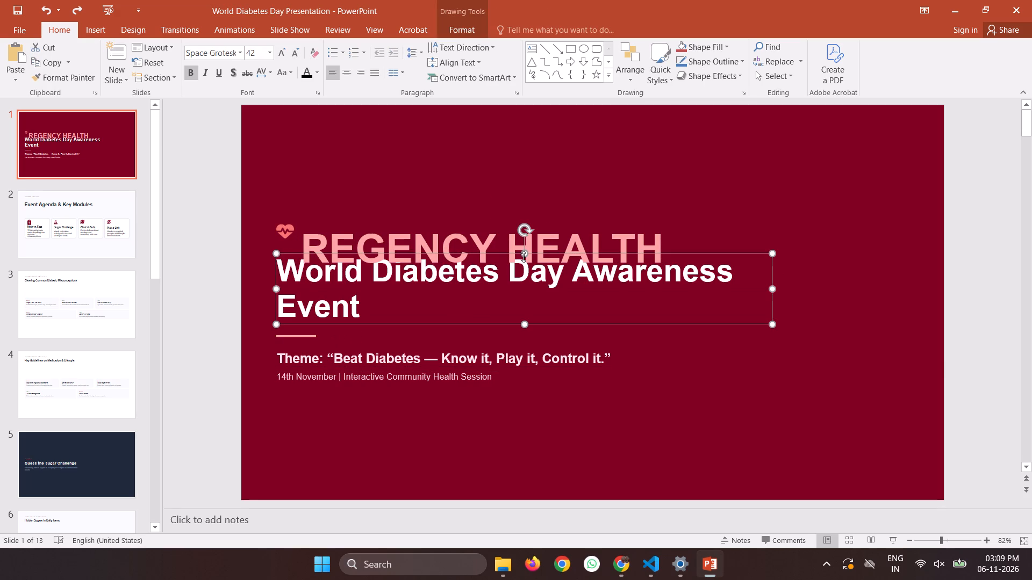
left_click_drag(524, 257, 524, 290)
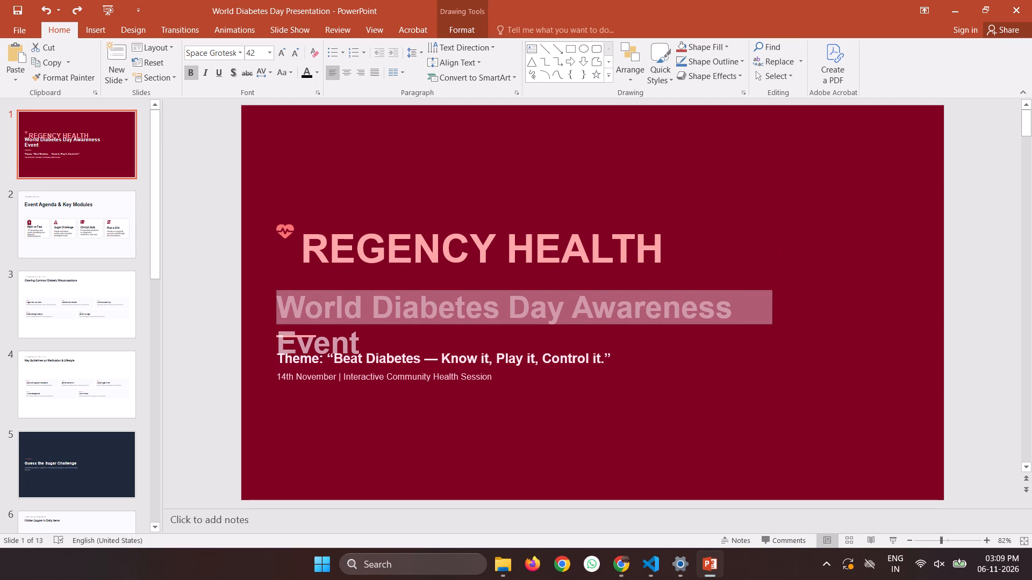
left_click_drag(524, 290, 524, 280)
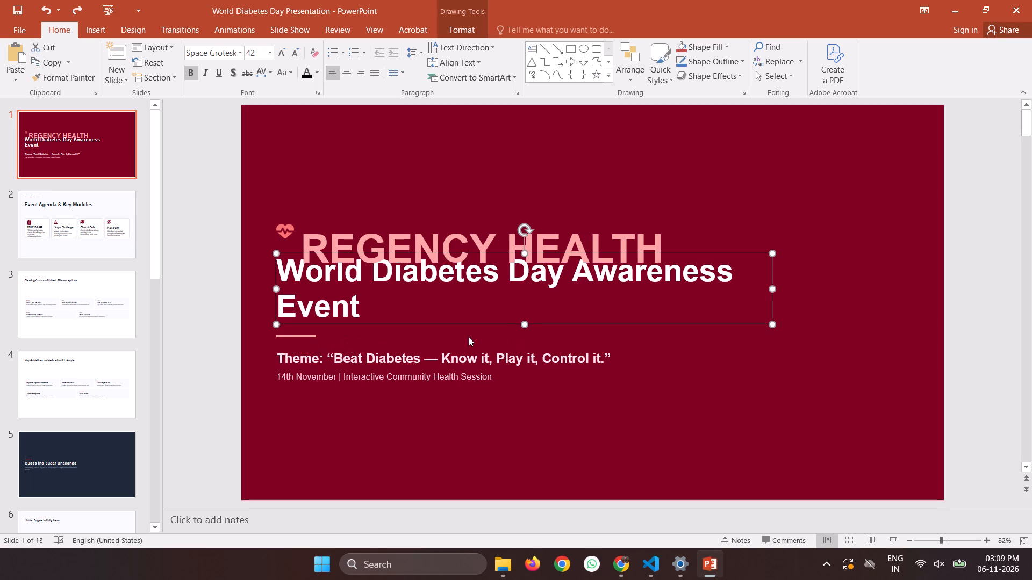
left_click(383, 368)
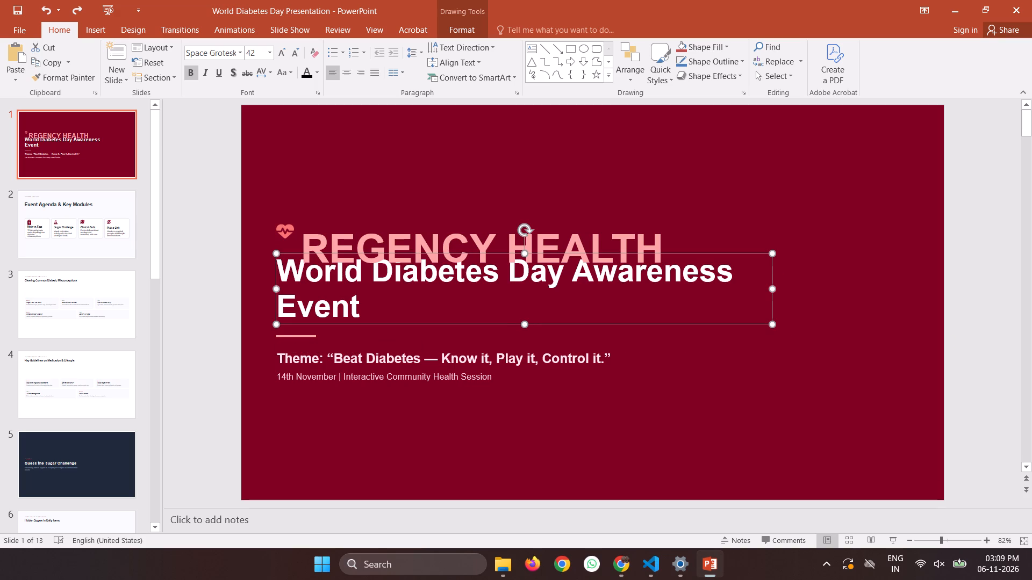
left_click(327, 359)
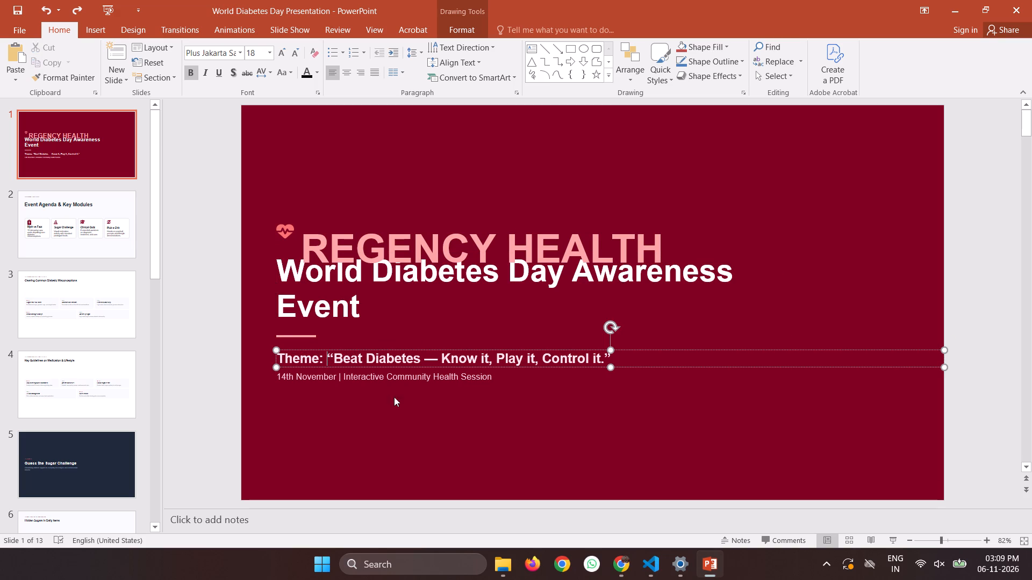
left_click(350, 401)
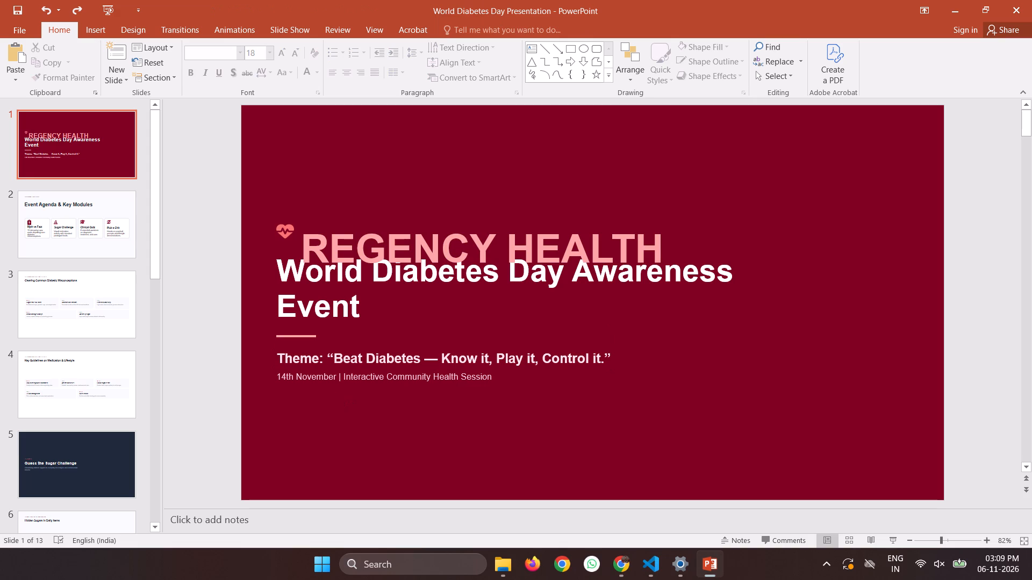
Undo the REGENCY HEALTH font size change and the move of slide 2's Event Agenda & Key Modules title.
key("ctrl+z")
key("ctrl+z")
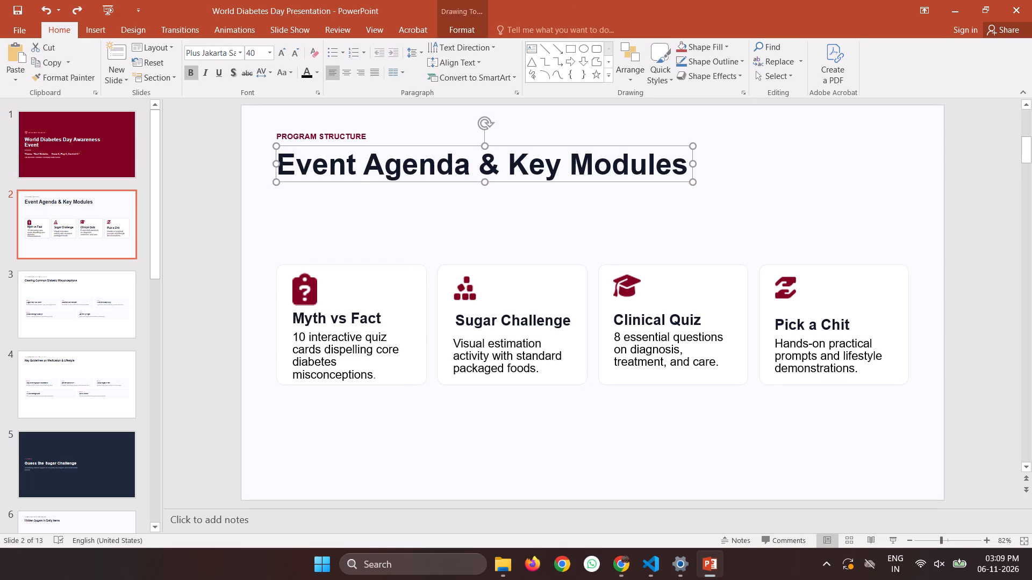
On slide 2, move the Myth vs Fact card's white background up and toward the Sugar Challenge card.
left_click_drag(371, 301, 467, 244)
left_click(472, 241)
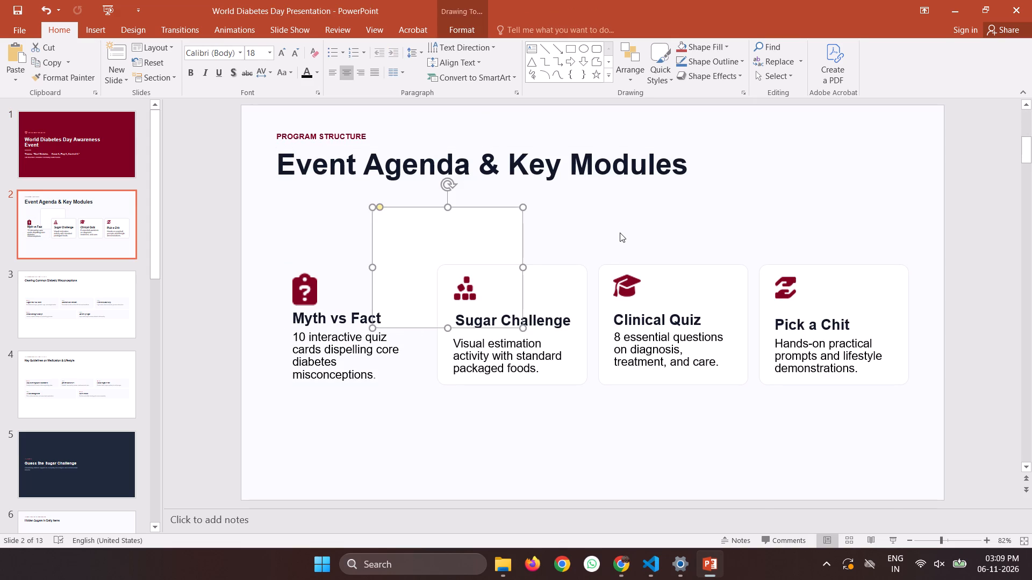
left_click(620, 232)
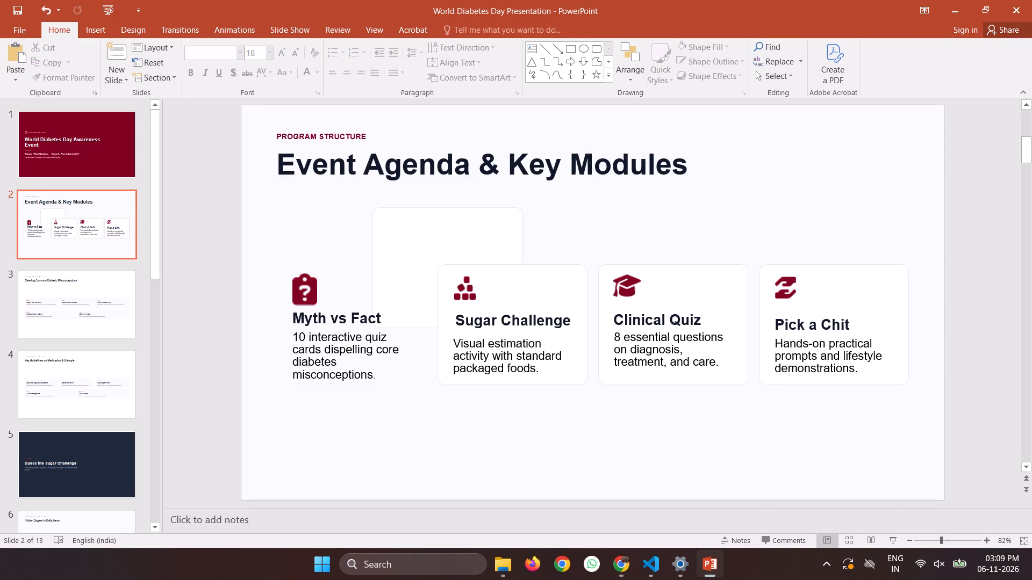
Move the Event Agenda & Key Modules title slightly down, away from the PROGRAM STRUCTURE label.
left_click(378, 163)
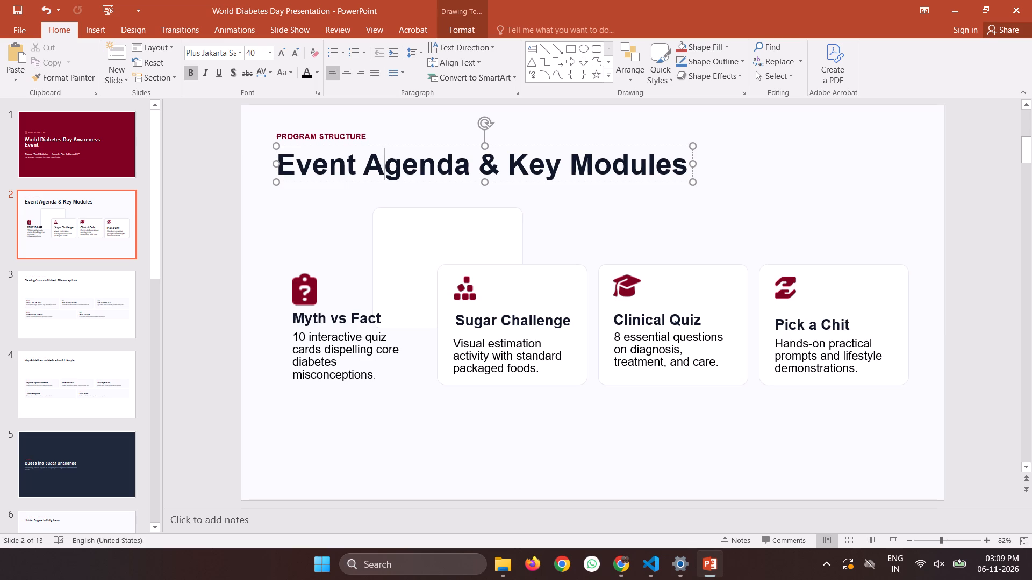
left_click_drag(402, 147, 400, 162)
left_click(416, 137)
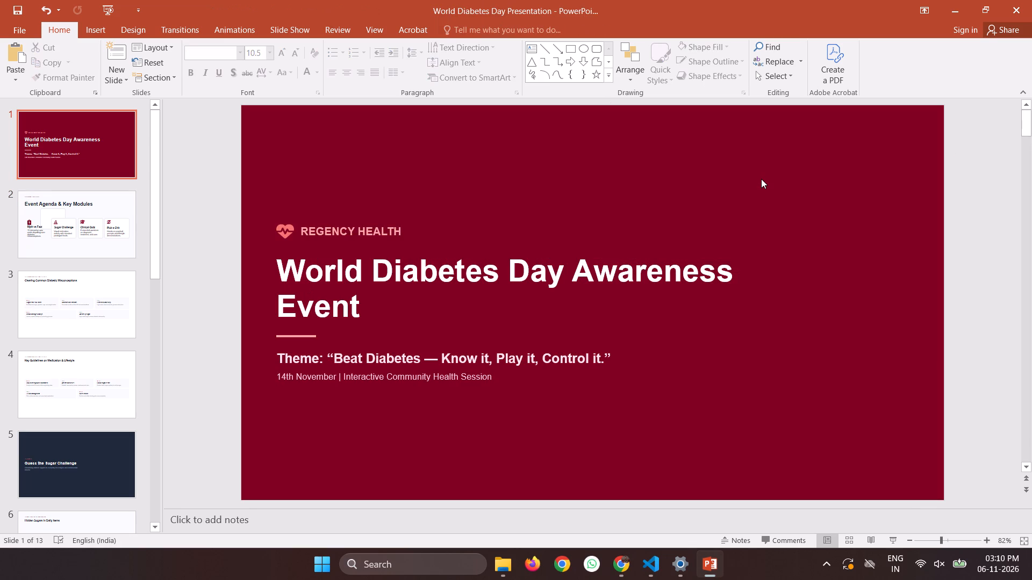
On slide 1, move the 14th November | Interactive Community Health Session line straight down, leaving a gap below the theme line.
left_click(298, 376)
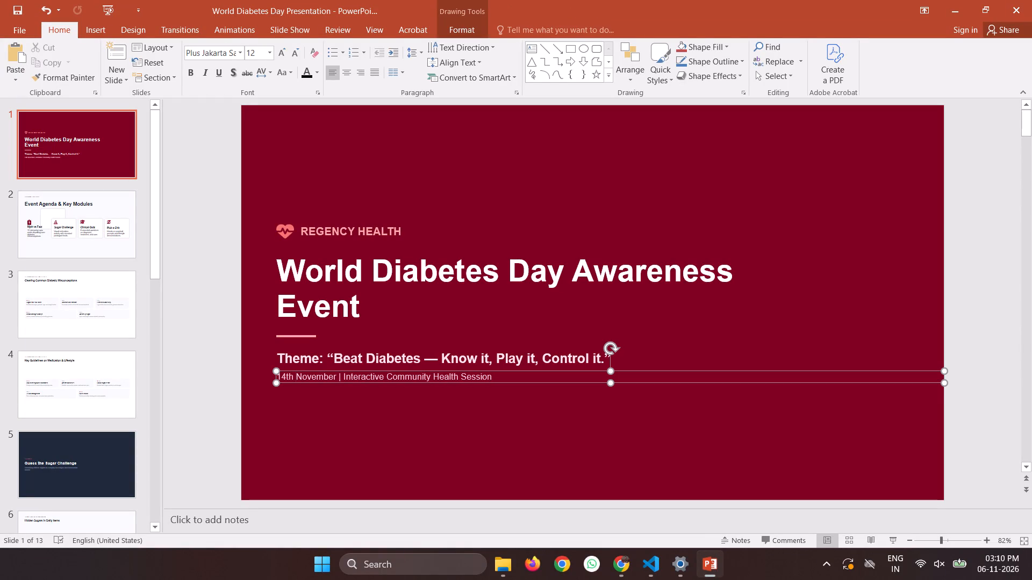
left_click_drag(601, 378, 599, 402)
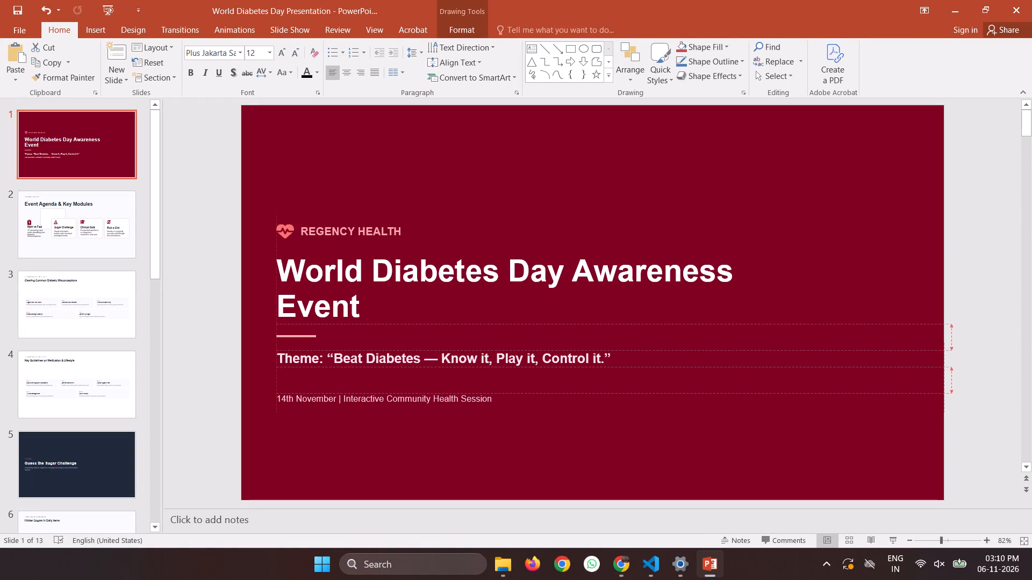
left_click_drag(599, 402, 599, 414)
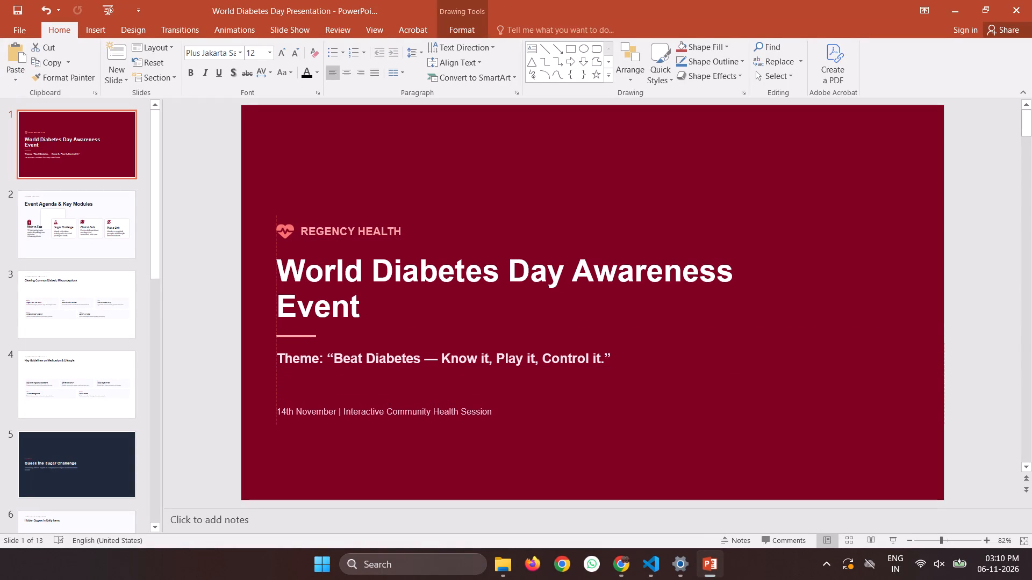
left_click_drag(599, 414, 599, 419)
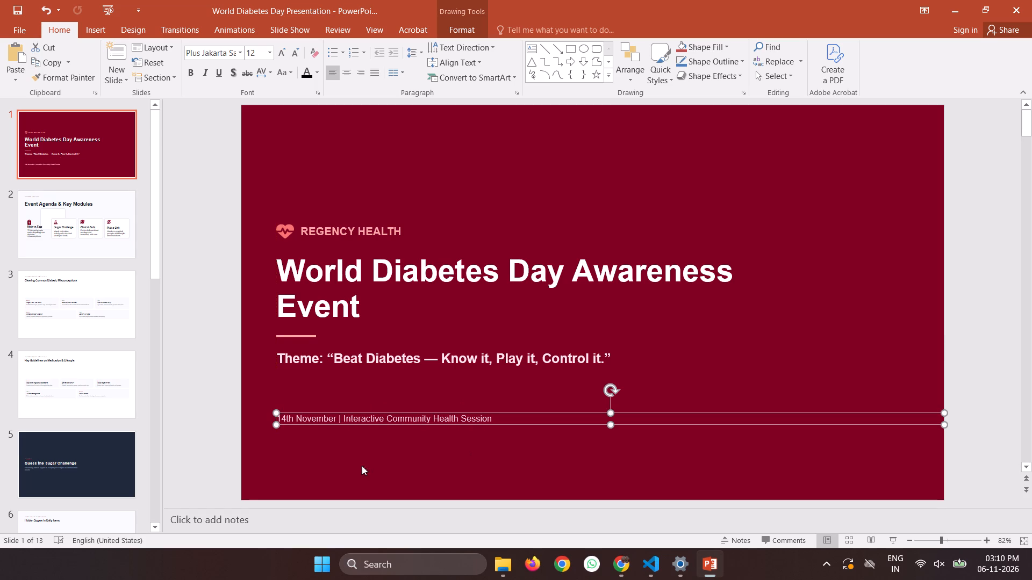
Set the 14th November | Interactive Community Health Session text to font size 24.
left_click(420, 426)
left_click_drag(491, 418, 310, 423)
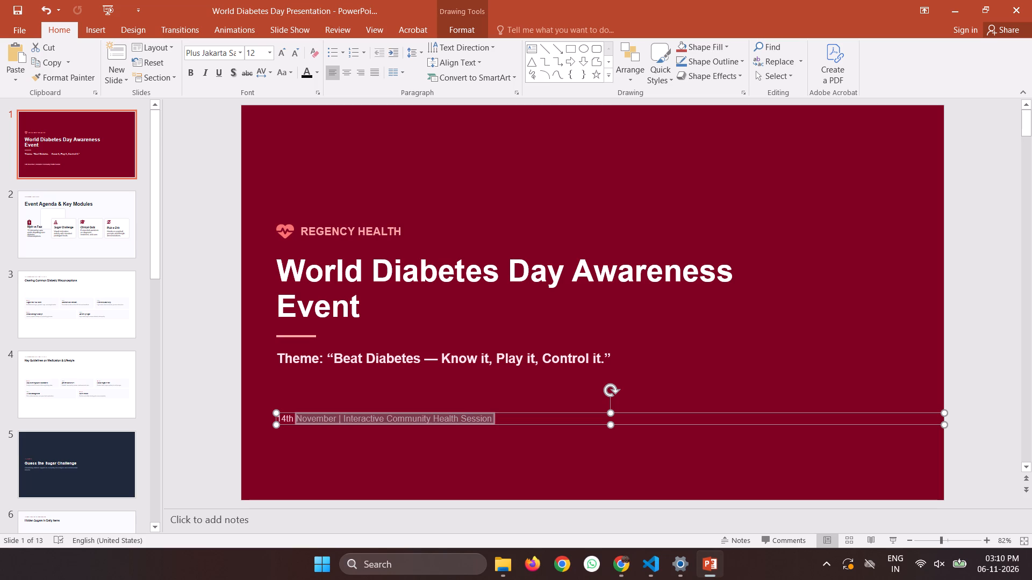
left_click_drag(310, 423, 282, 425)
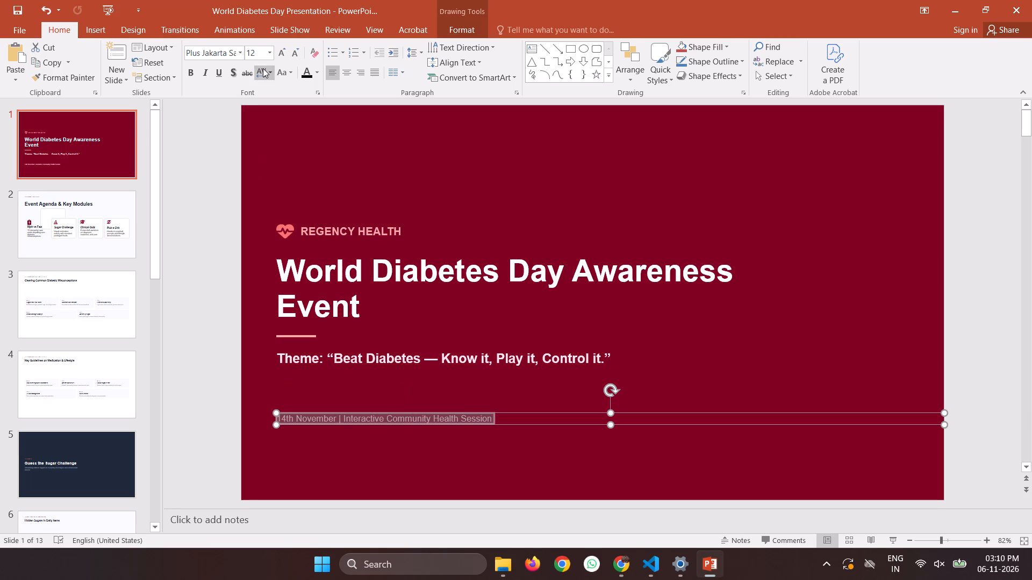
left_click(273, 54)
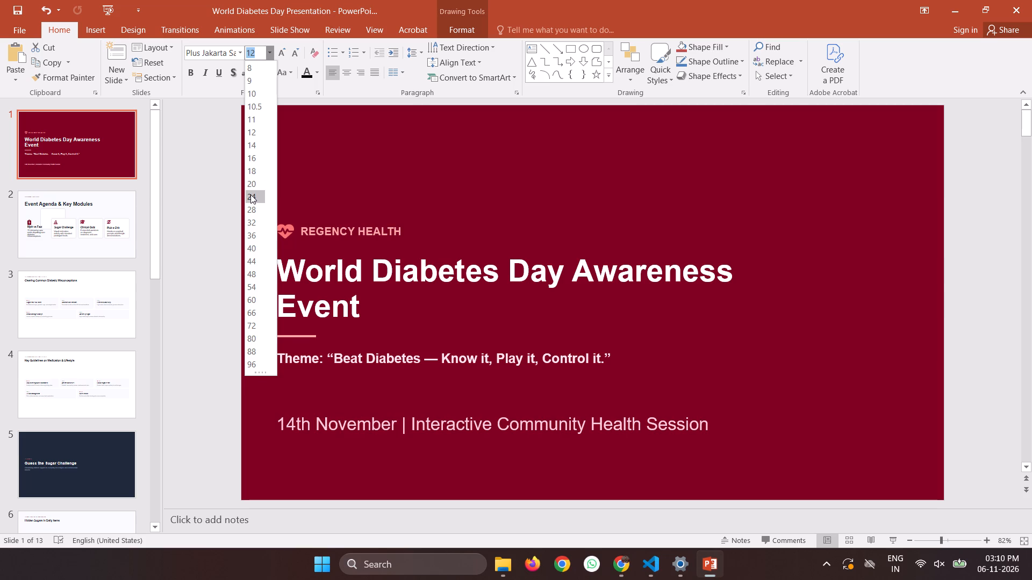
left_click(250, 194)
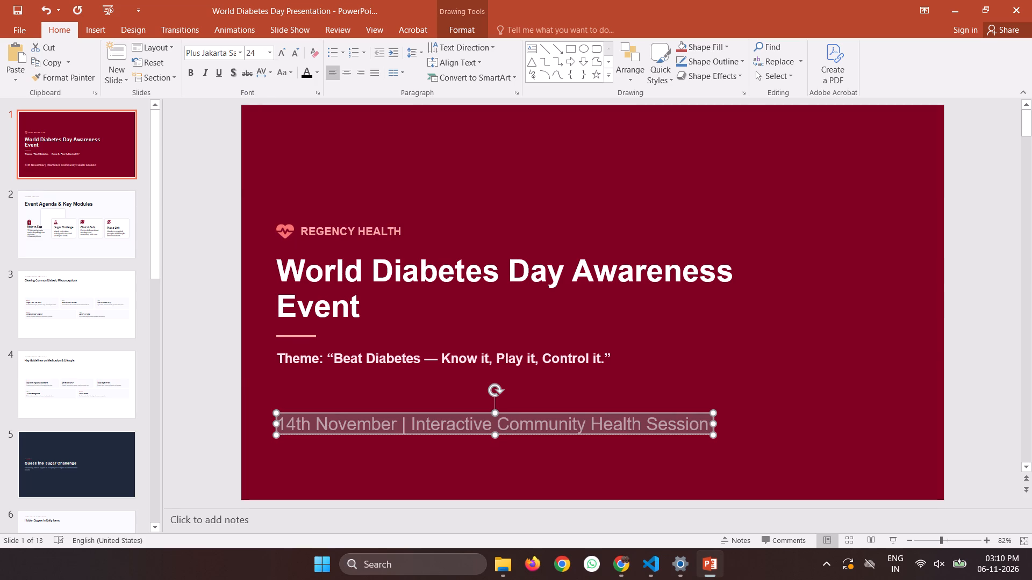
Move the Theme: “Beat Diabetes — Know it, Play it, Control it.” line down to just above the date line, keeping it left-aligned with it.
left_click(412, 358)
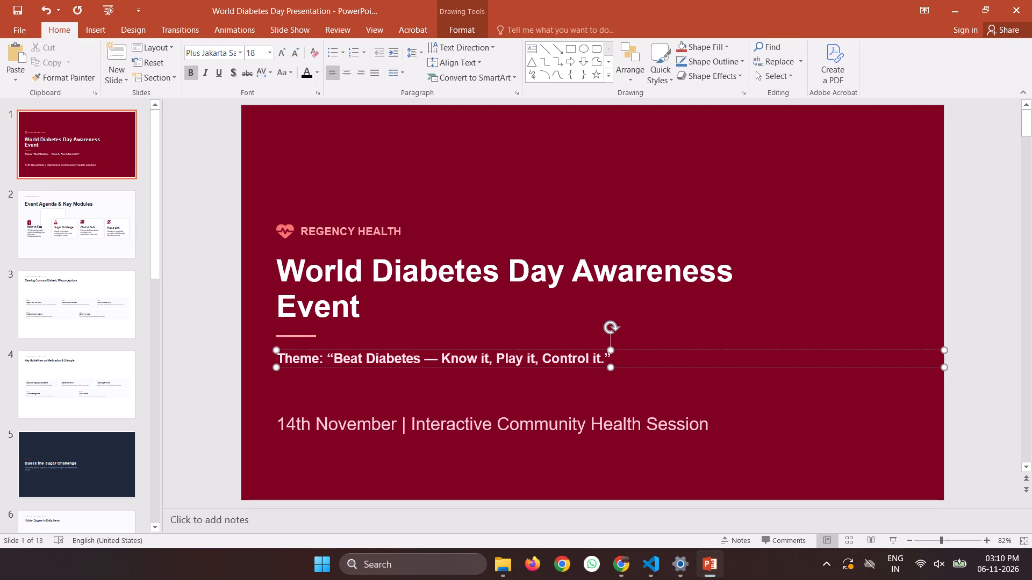
left_click_drag(553, 352, 547, 374)
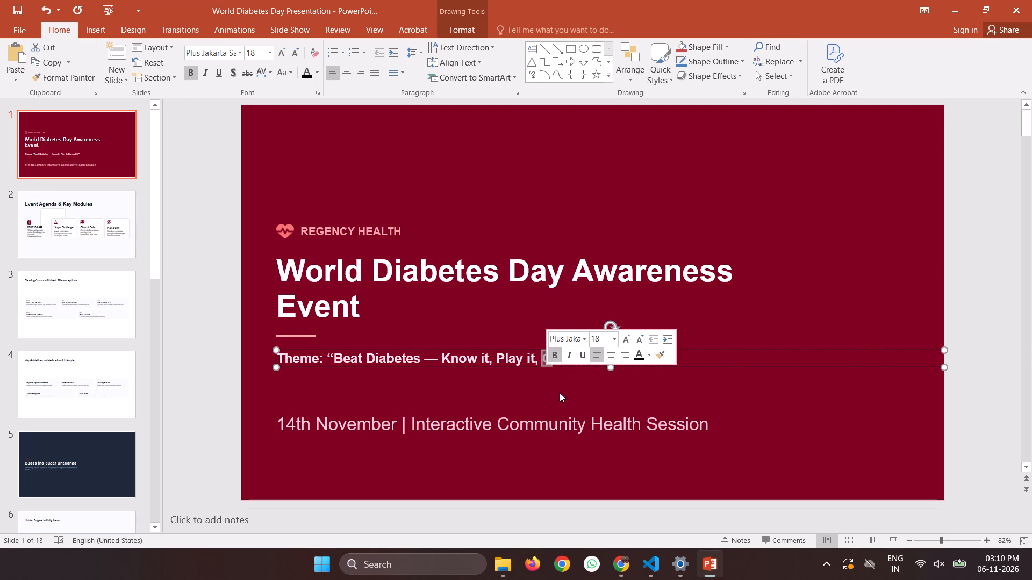
left_click(508, 421)
left_click(510, 364)
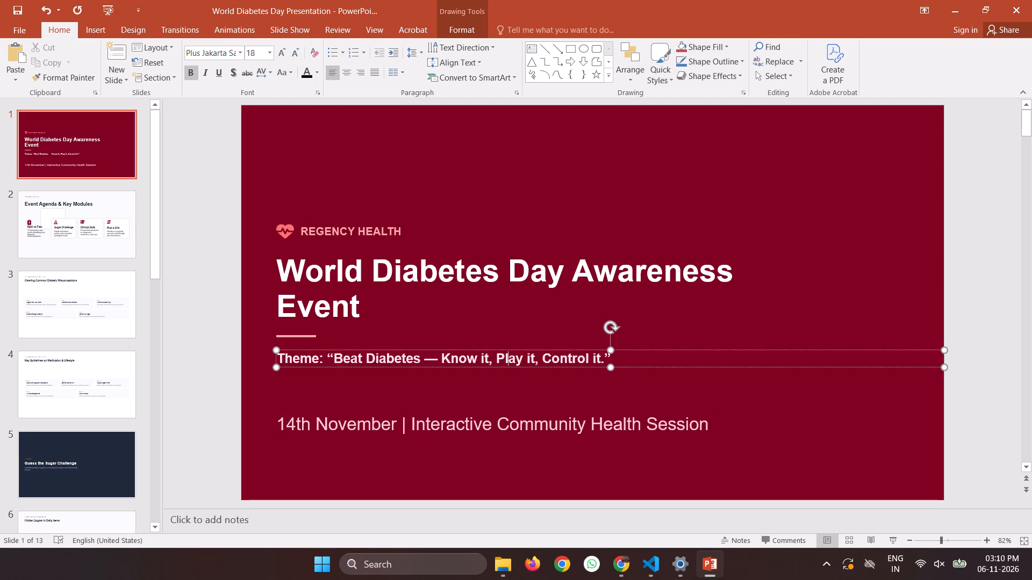
left_click_drag(525, 352, 513, 365)
left_click_drag(513, 365, 513, 361)
left_click_drag(503, 350, 481, 376)
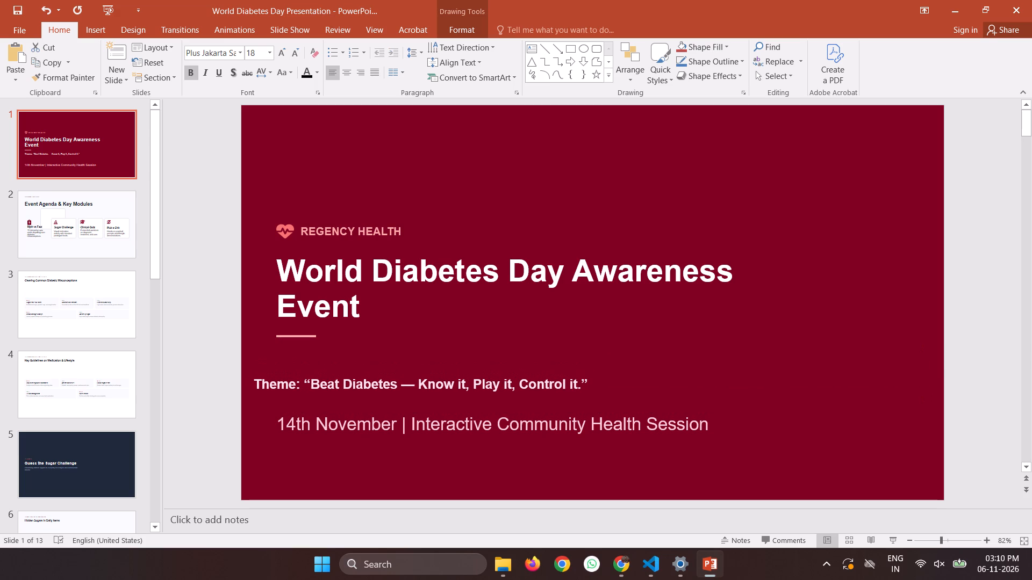
left_click_drag(481, 376, 506, 376)
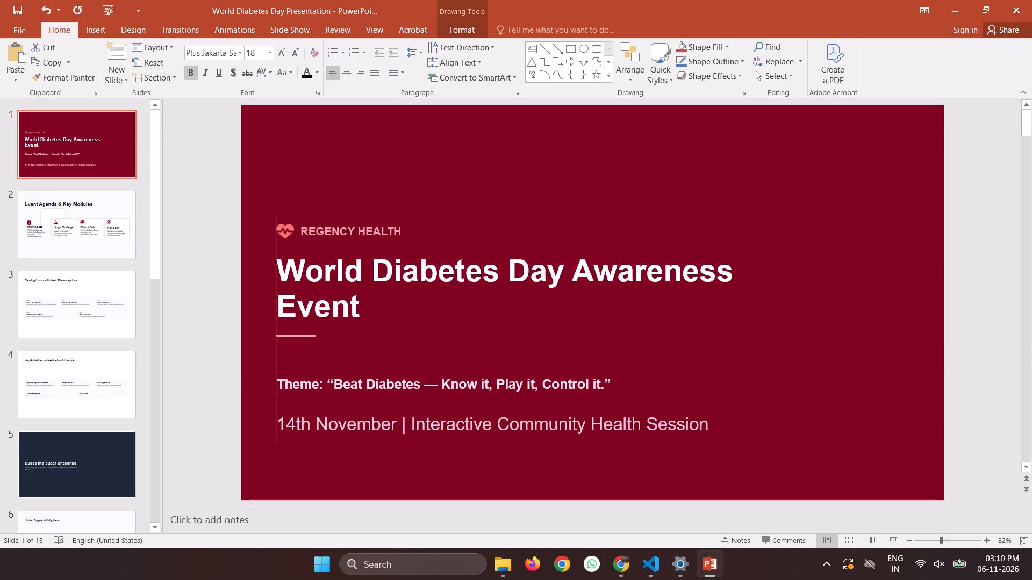
left_click_drag(506, 376, 506, 380)
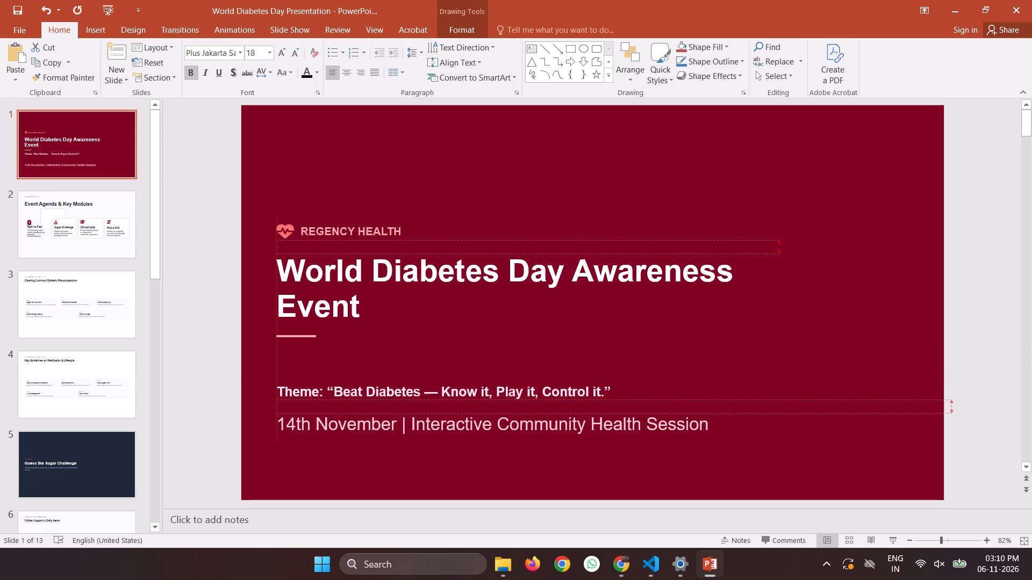
left_click_drag(506, 380, 506, 380)
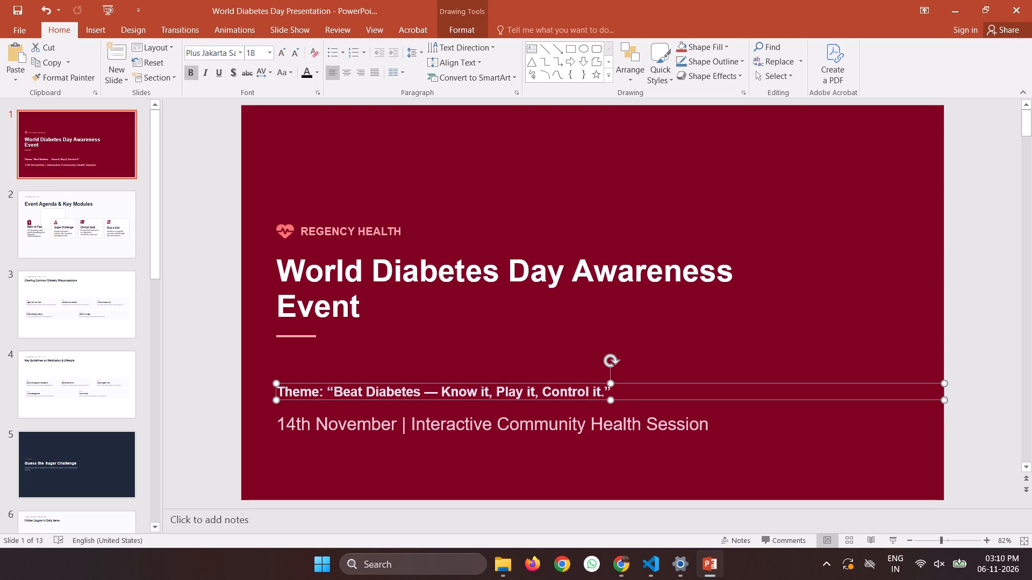
Set the Theme: “Beat Diabetes — Know it, Play it, Control it.” text to font size 28.
left_click_drag(606, 392, 403, 403)
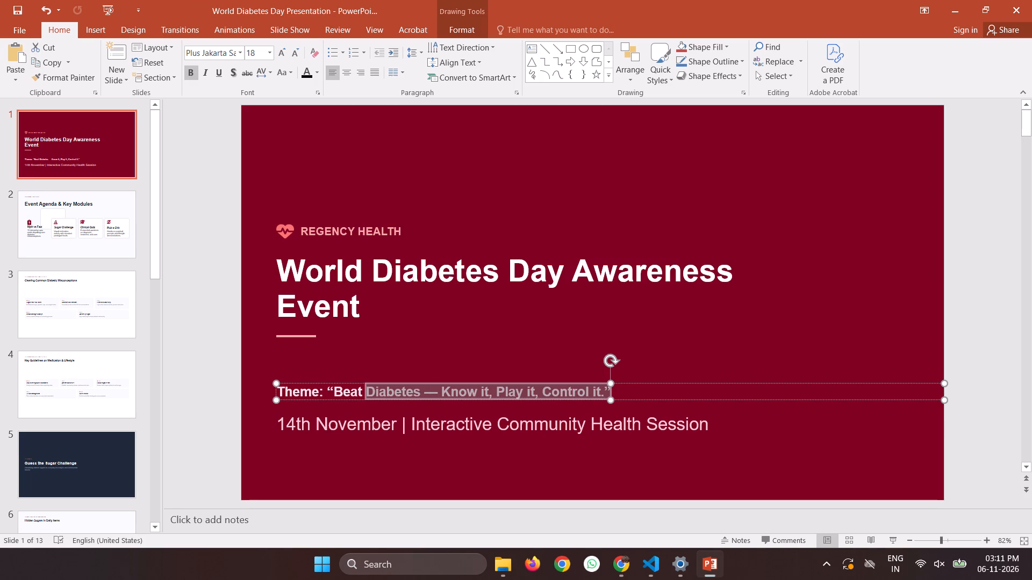
left_click_drag(403, 403, 294, 413)
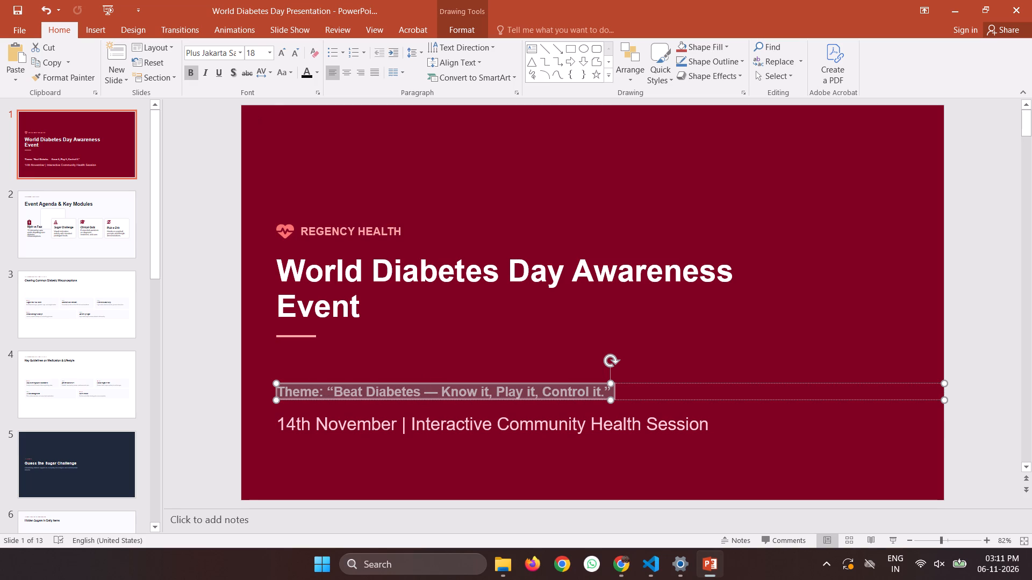
left_click(270, 55)
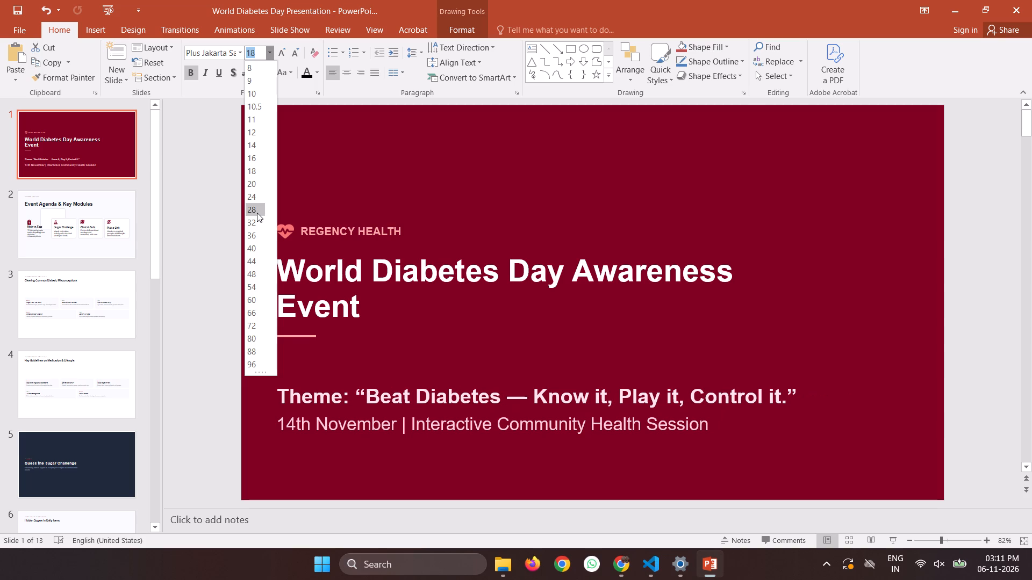
left_click(257, 213)
Move the two-line World Diabetes Day Awareness Event heading down to just above the theme line on slide 1.
left_click(435, 317)
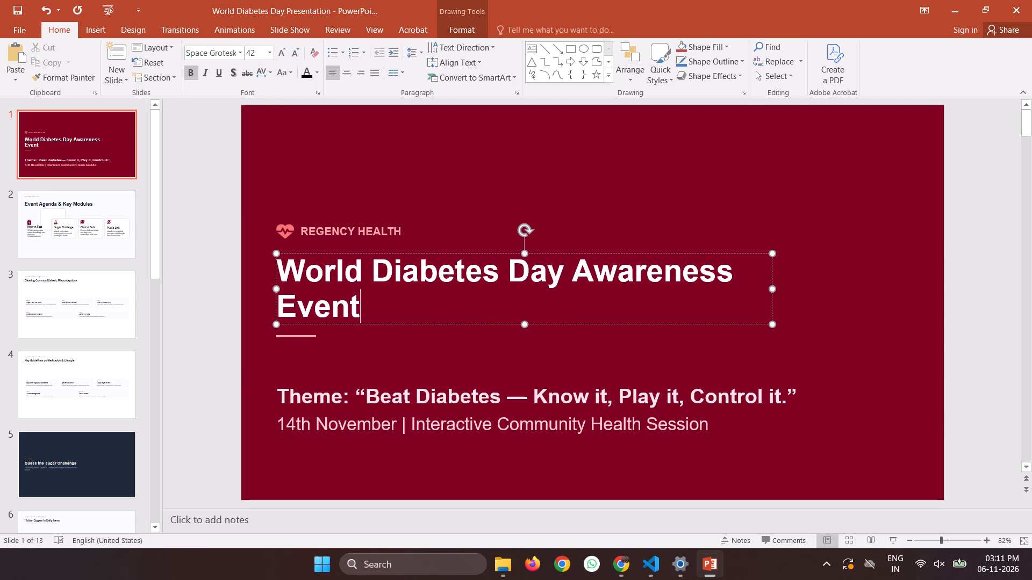
left_click_drag(500, 252, 504, 291)
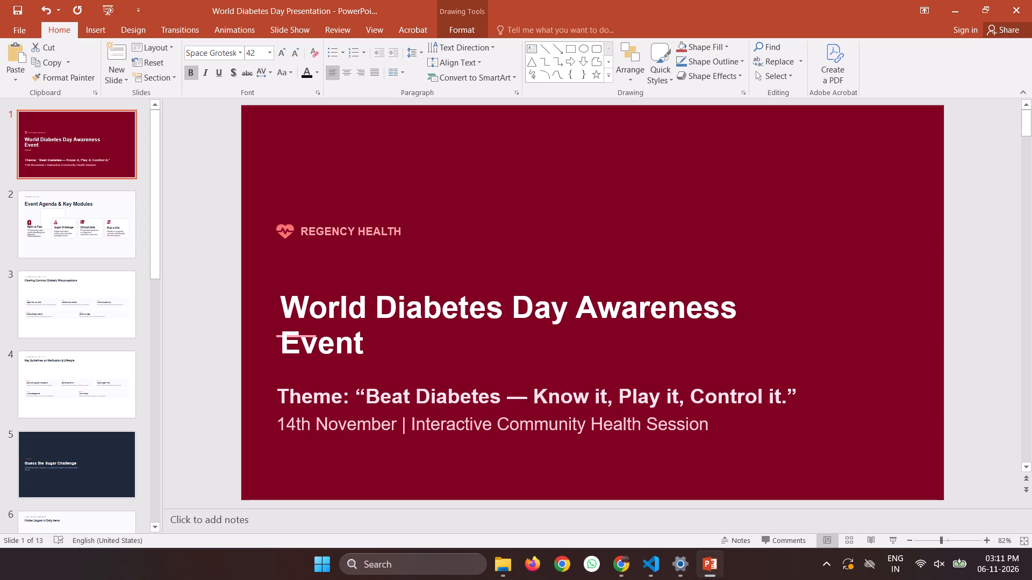
left_click_drag(504, 291, 504, 289)
left_click_drag(504, 289, 504, 295)
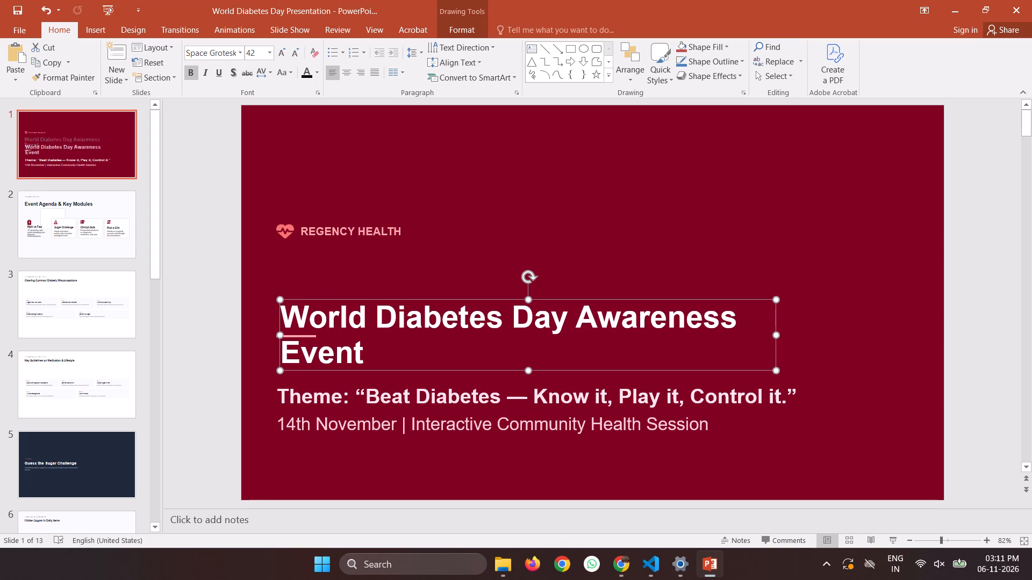
left_click(452, 339)
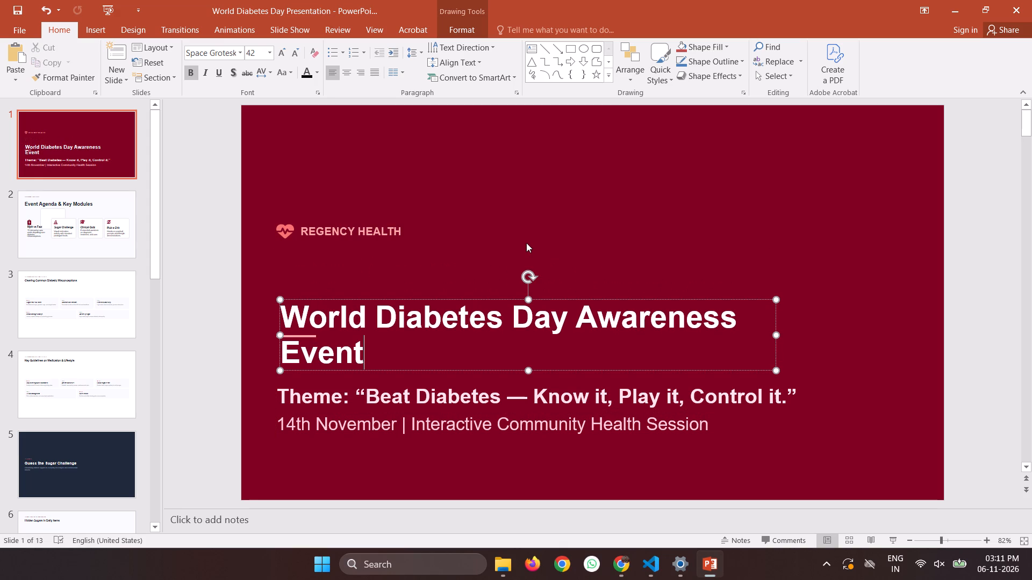
left_click(526, 243)
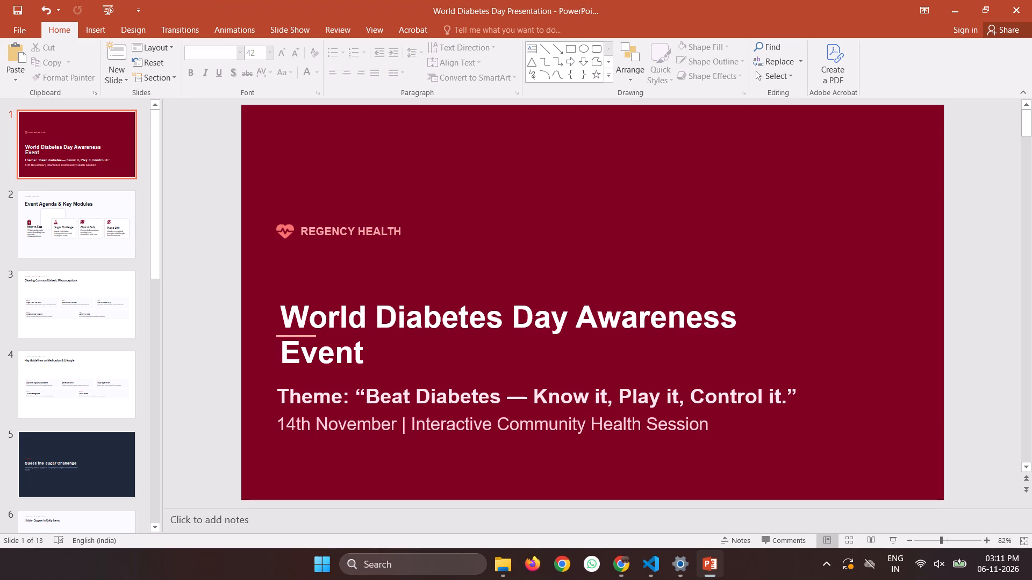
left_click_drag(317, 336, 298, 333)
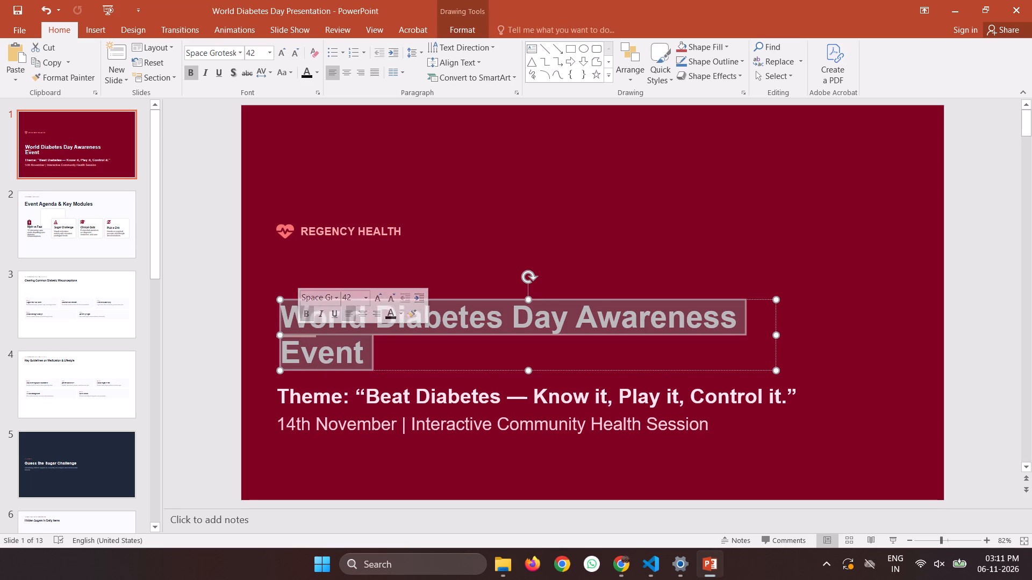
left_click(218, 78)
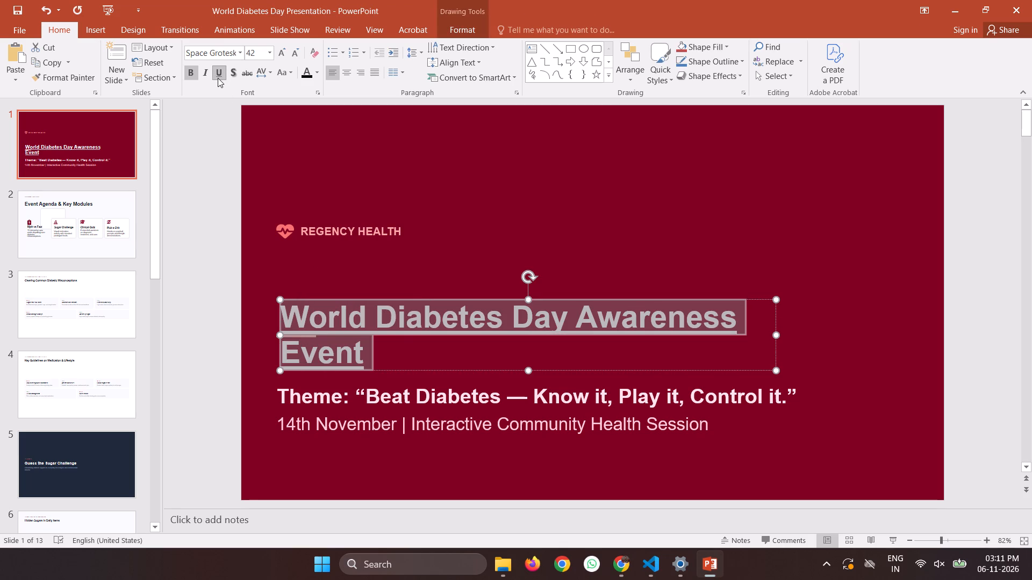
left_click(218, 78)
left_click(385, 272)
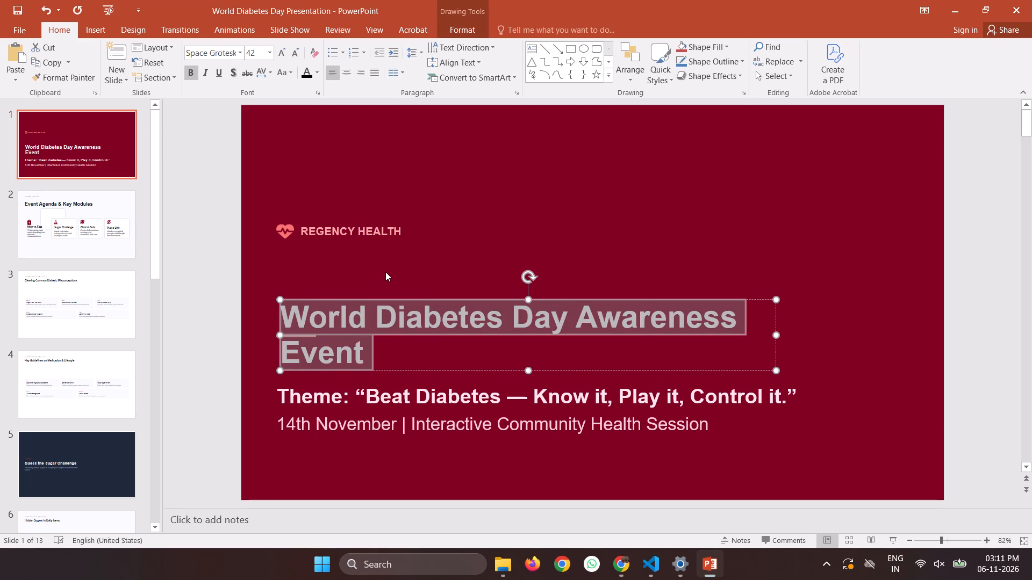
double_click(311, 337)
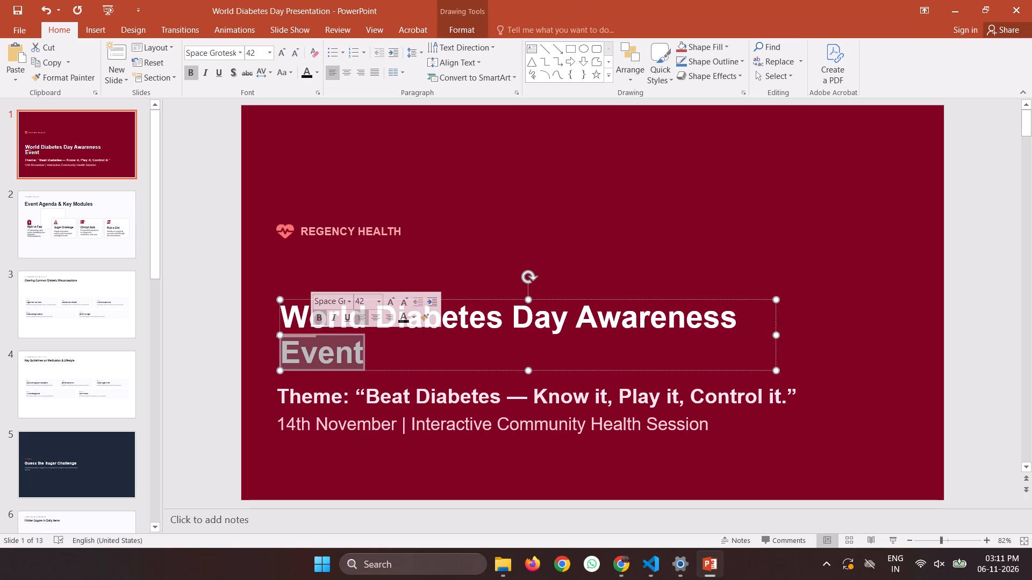
Delete Event from the heading, widen its text box, and retype Event so World Diabetes Day Awareness Event sits on a single line.
left_click(410, 349)
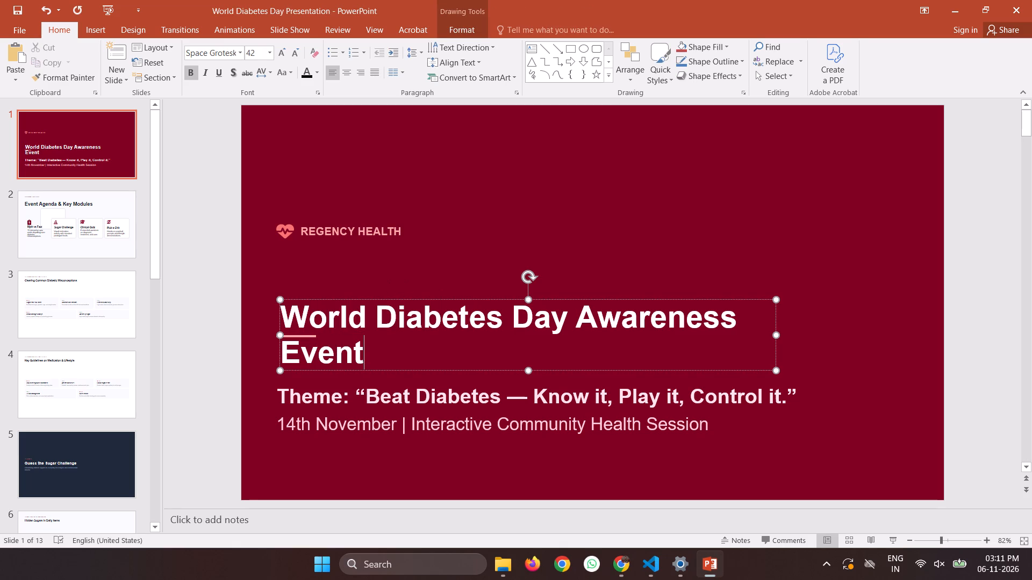
key("BackSpace")
key("BackSpace")
key("BackSpace")
key("BackSpace")
key("BackSpace")
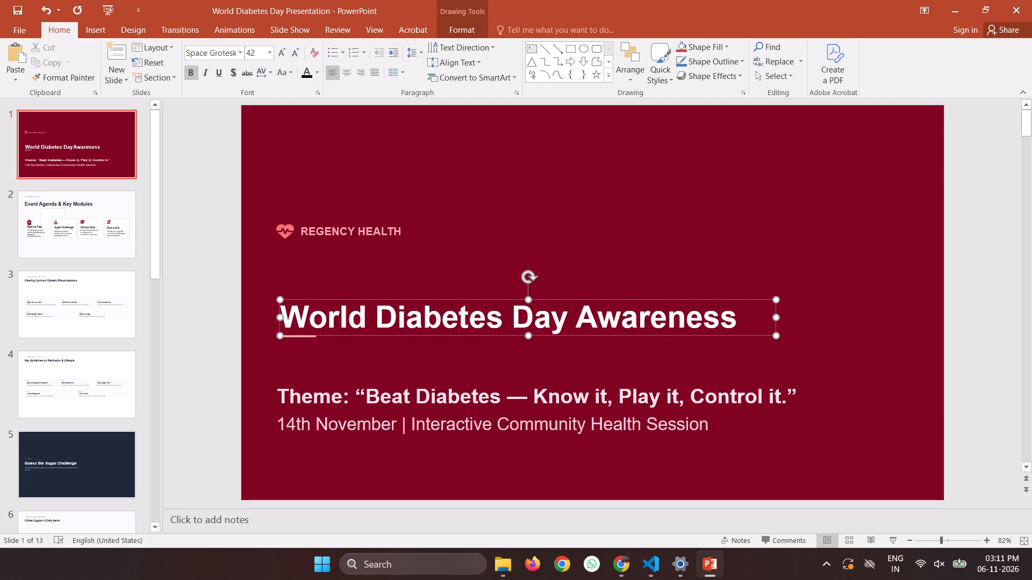
left_click_drag(777, 317, 787, 317)
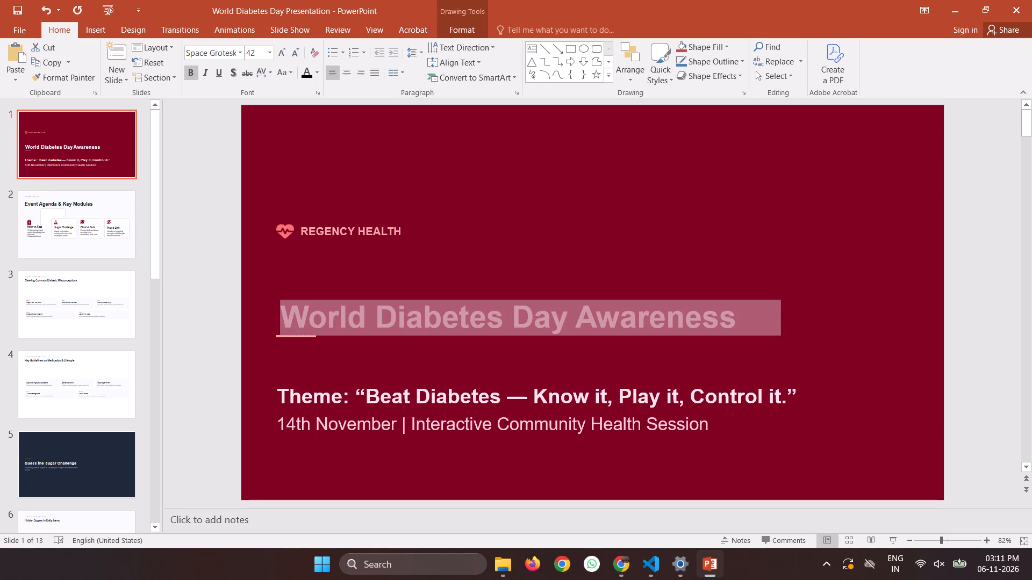
left_click_drag(787, 317, 880, 309)
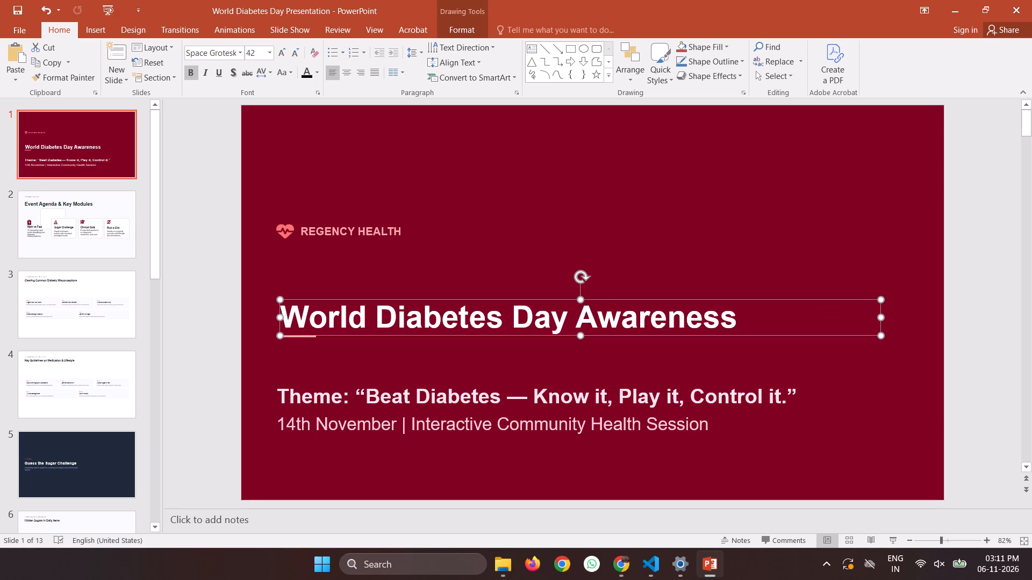
left_click(745, 322)
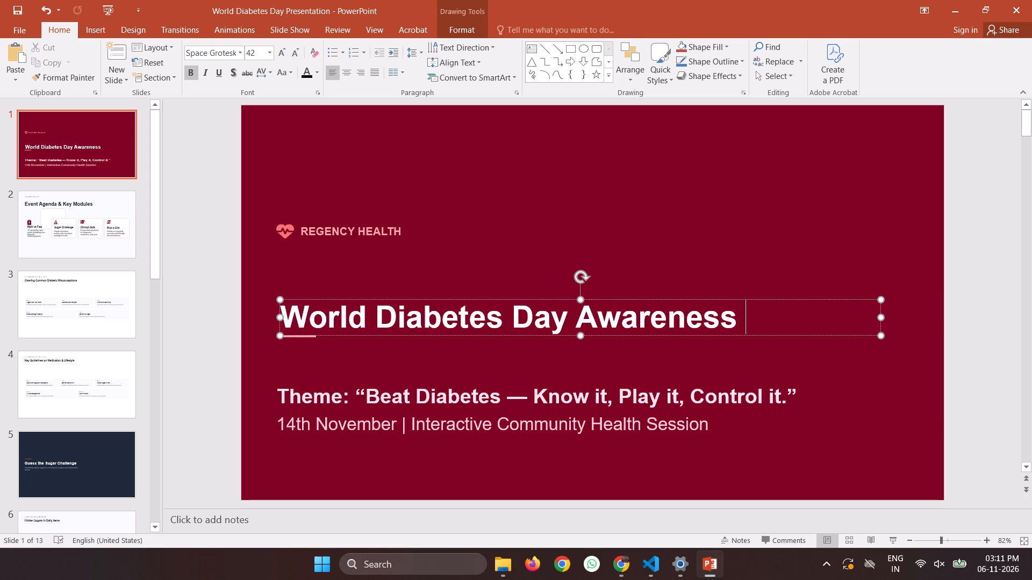
key("shift+e")
type("ve")
key("BackSpace")
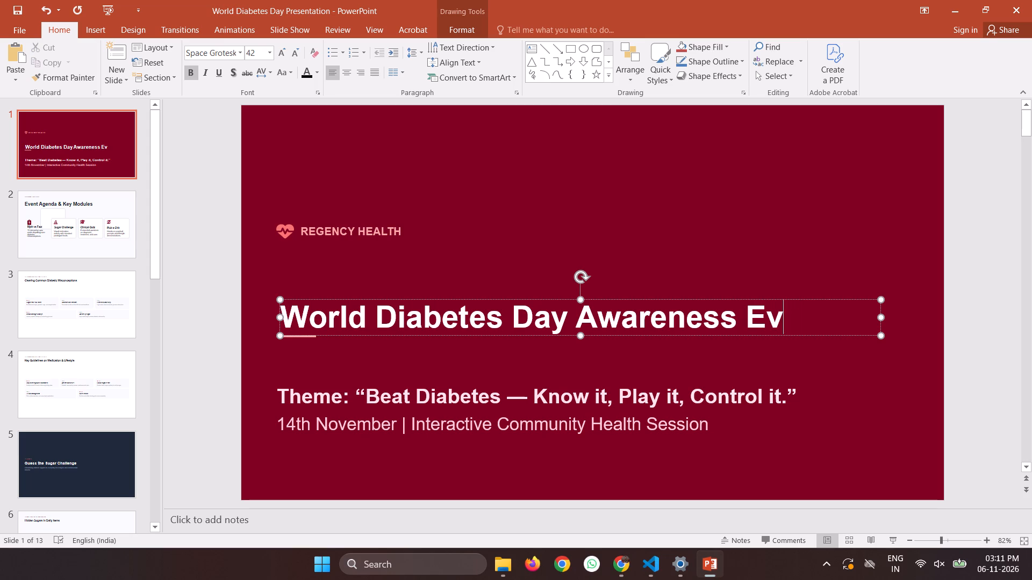
type("ent")
left_click(721, 378)
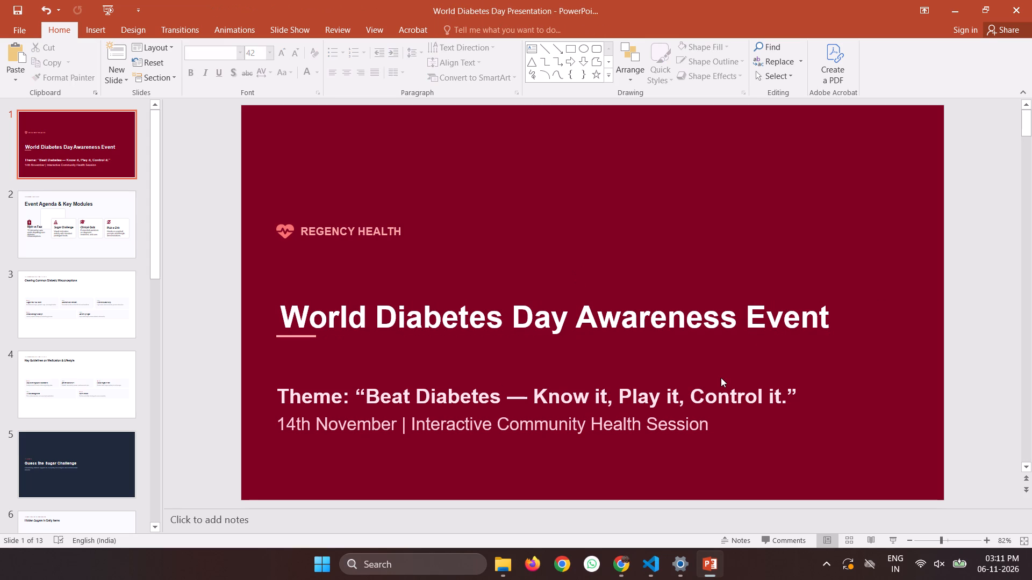
Move the Theme: “Beat Diabetes — Know it, Play it, Control it.” line slightly up, left-aligned with the heading text, leaving a gap above the date line.
left_click(455, 400)
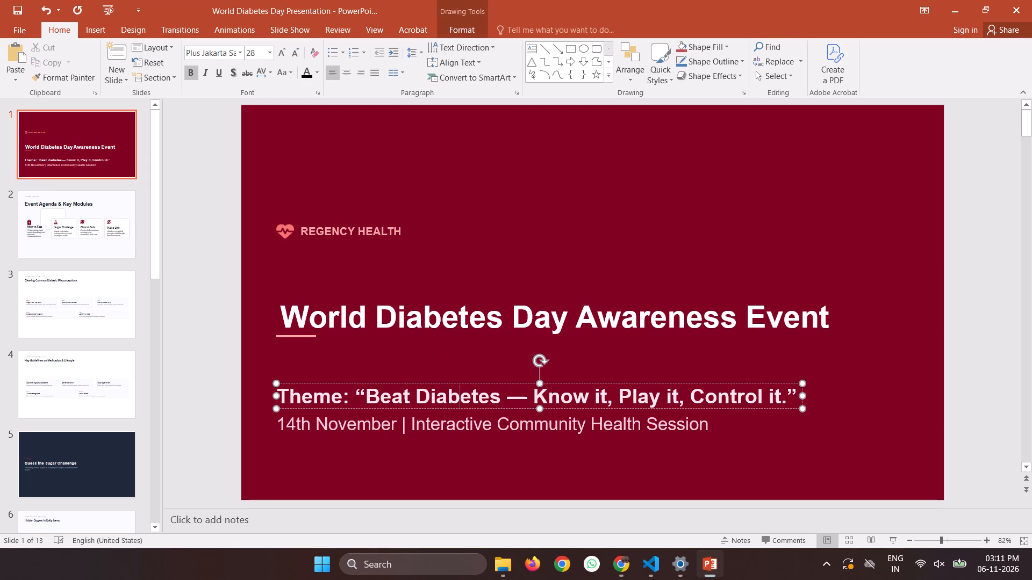
left_click_drag(488, 383, 489, 369)
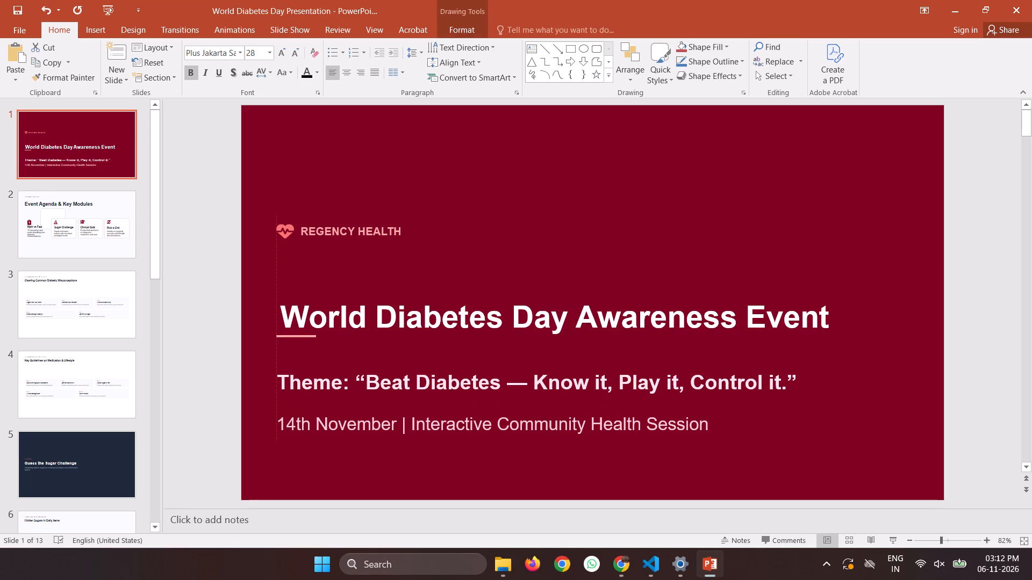
left_click_drag(489, 369, 490, 367)
left_click(435, 342)
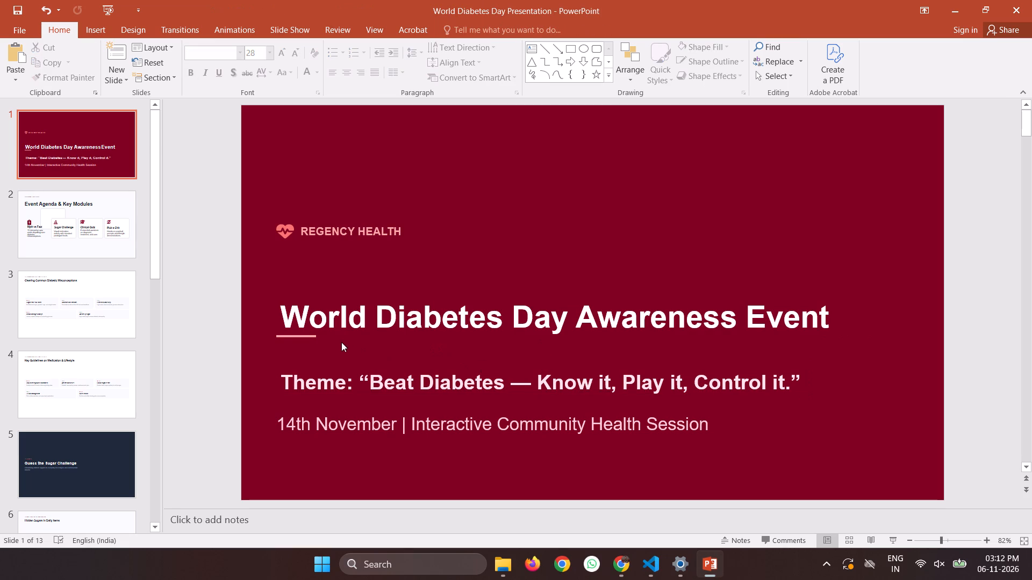
Delete the short pink accent line beneath the start of the World Diabetes Day Awareness Event heading.
left_click(313, 323)
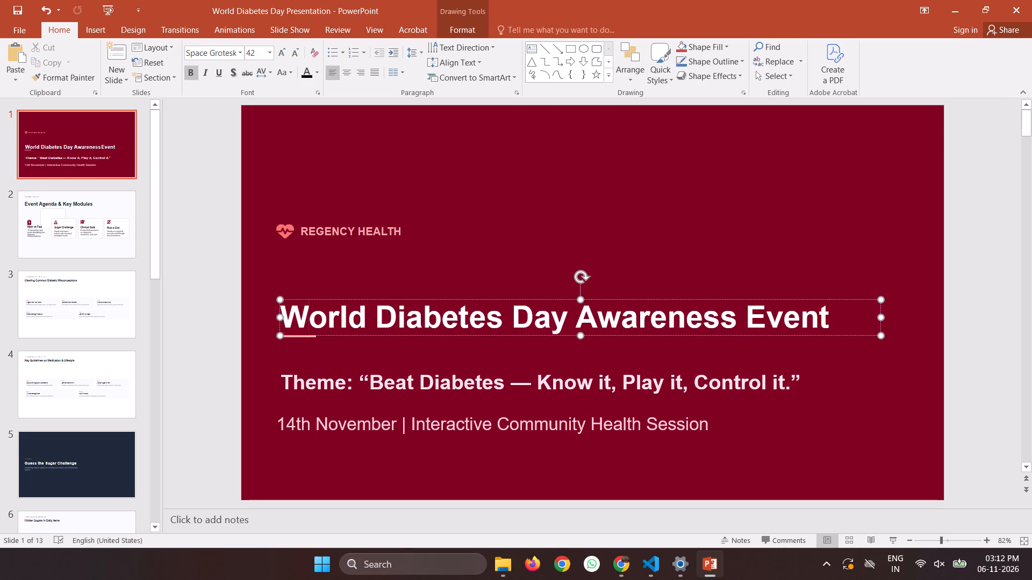
left_click(312, 336)
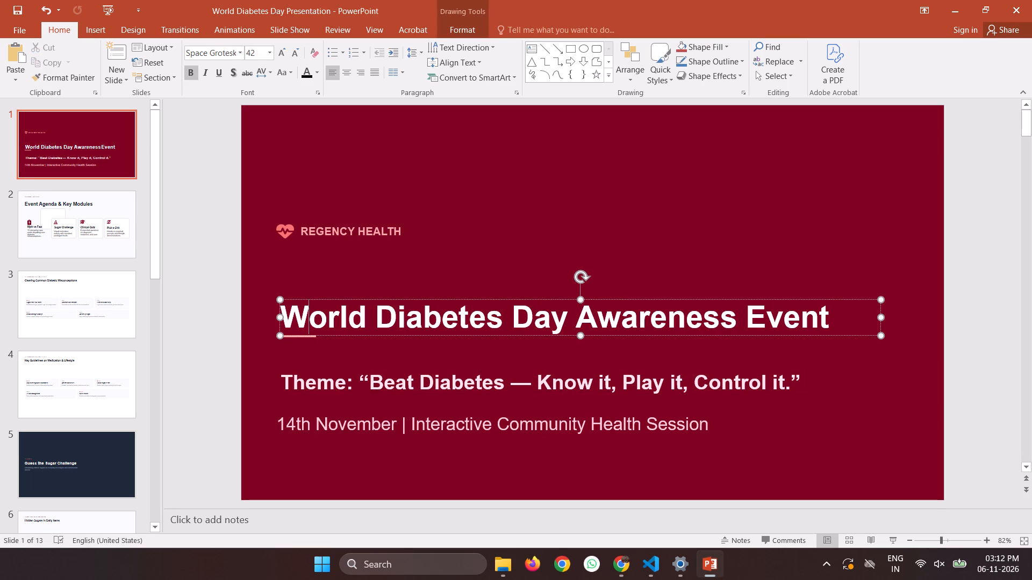
left_click(325, 338)
left_click(323, 346)
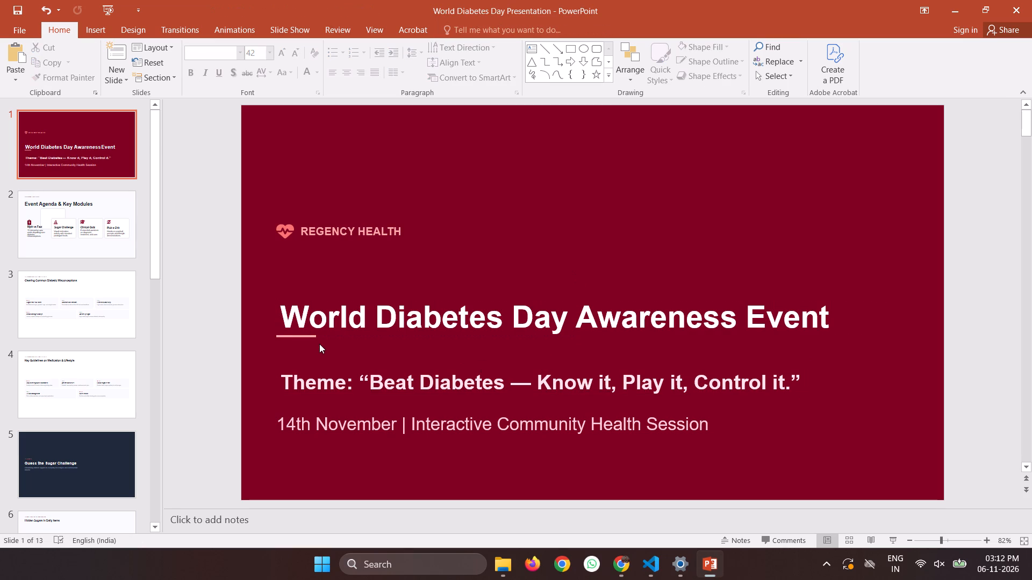
left_click(316, 337)
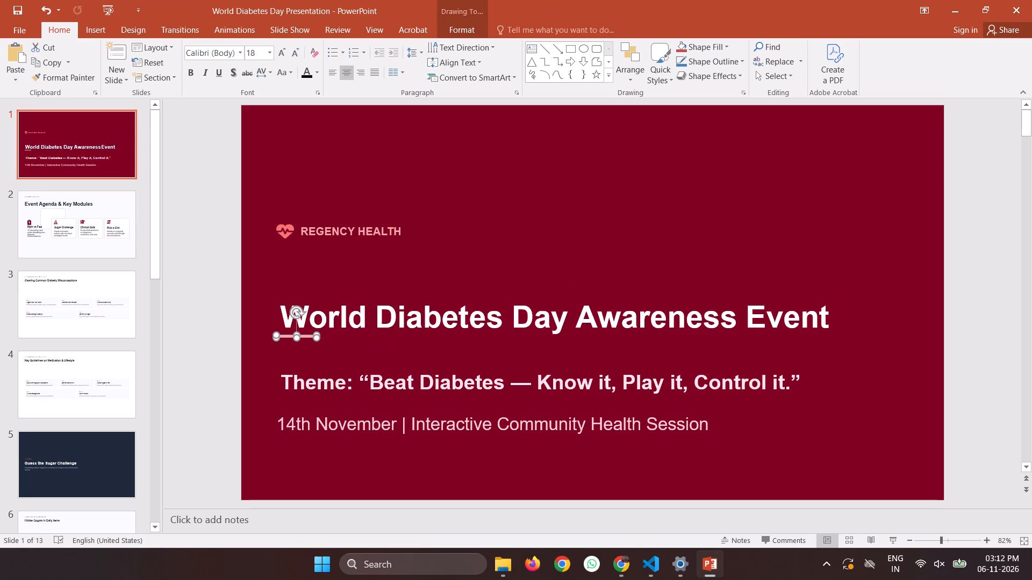
key("Delete")
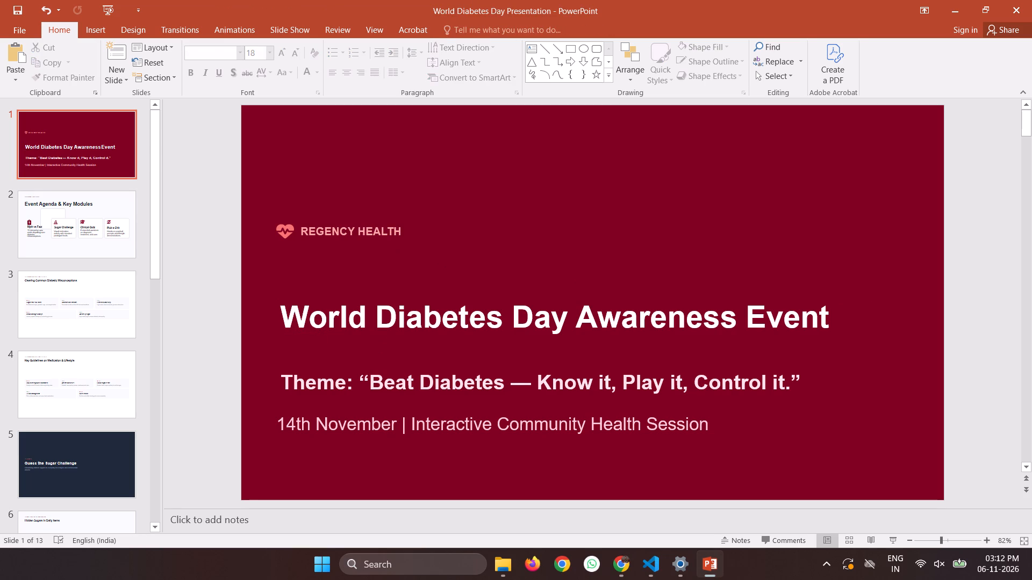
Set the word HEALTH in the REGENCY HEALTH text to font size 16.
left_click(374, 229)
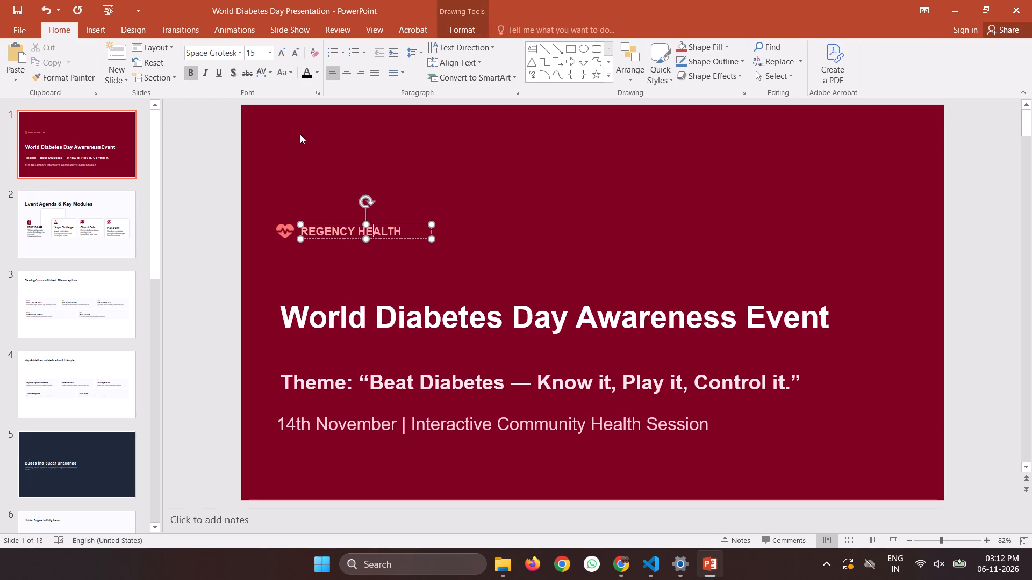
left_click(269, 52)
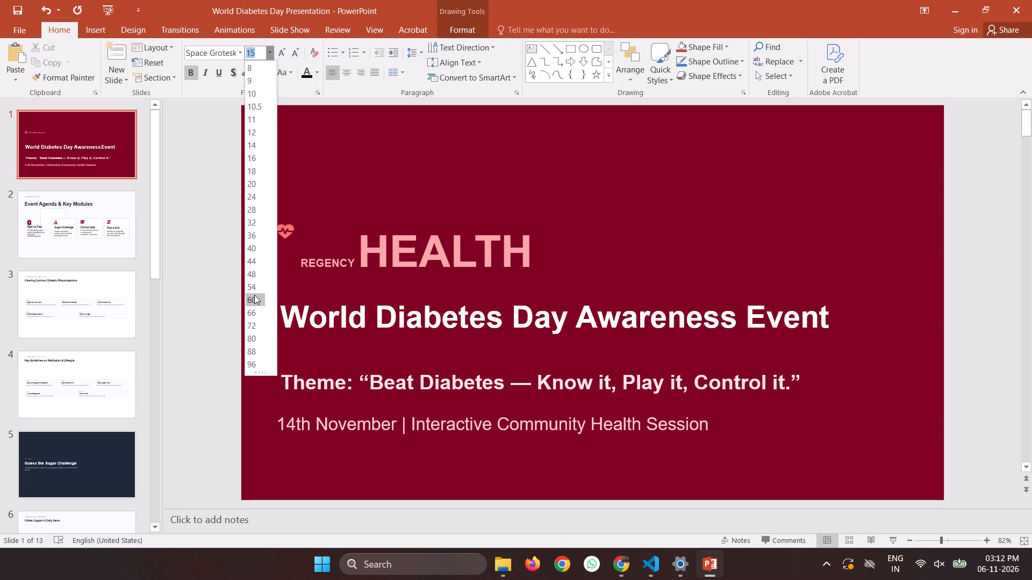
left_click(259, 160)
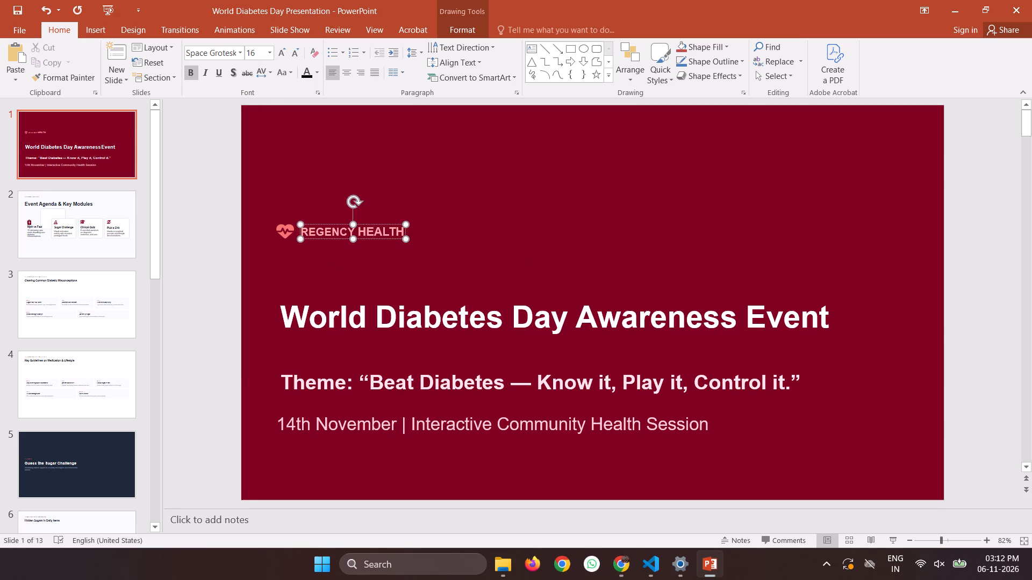
Set the whole REGENCY HEALTH text above the heading to font size 60.
left_click(305, 231)
left_click_drag(305, 232, 341, 232)
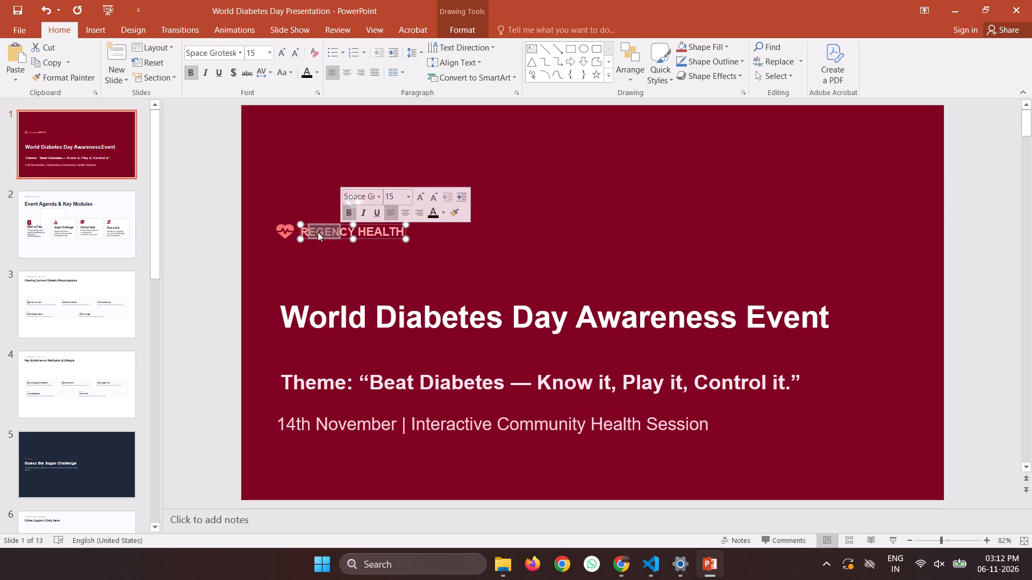
left_click(304, 230)
left_click_drag(304, 230, 373, 233)
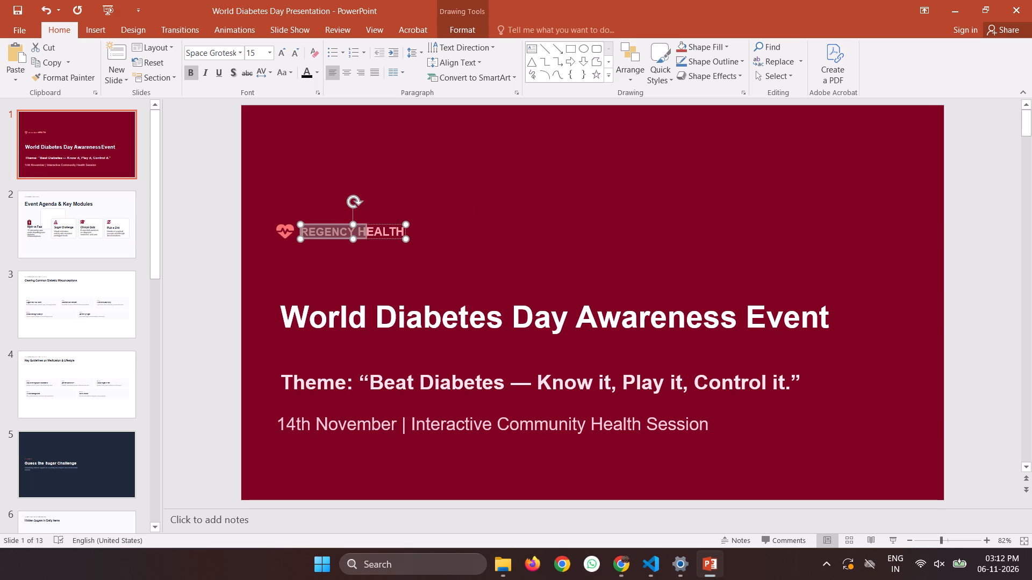
left_click_drag(373, 233, 401, 227)
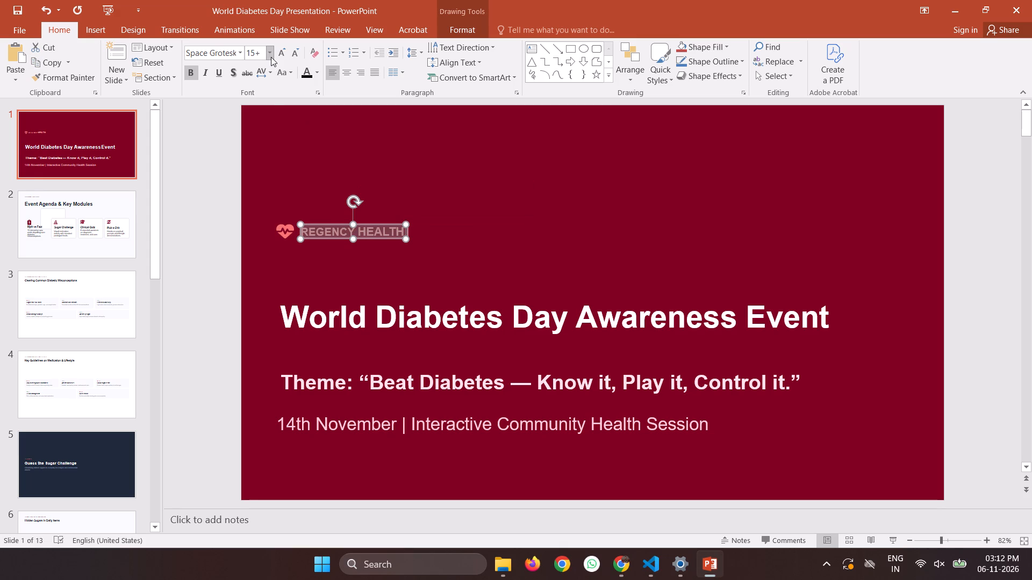
left_click(271, 57)
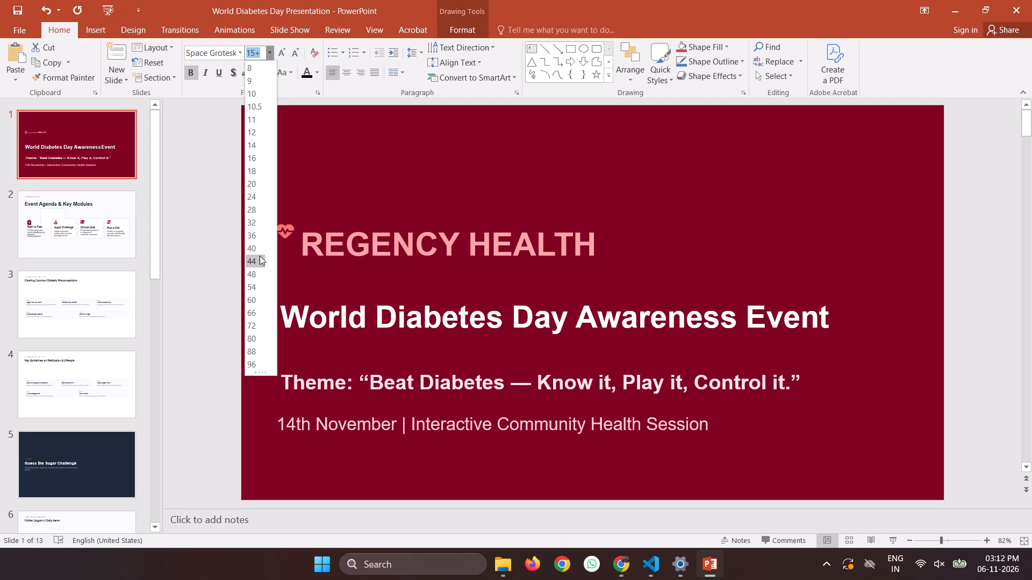
left_click(261, 298)
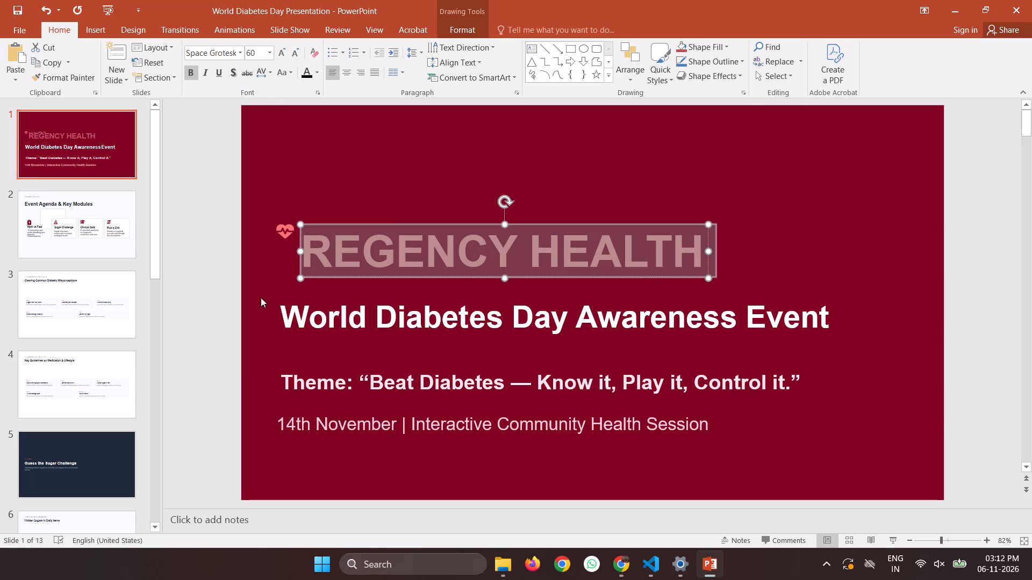
Change the font colour of the REGENCY HEALTH text on slide 1 to white.
left_click(317, 76)
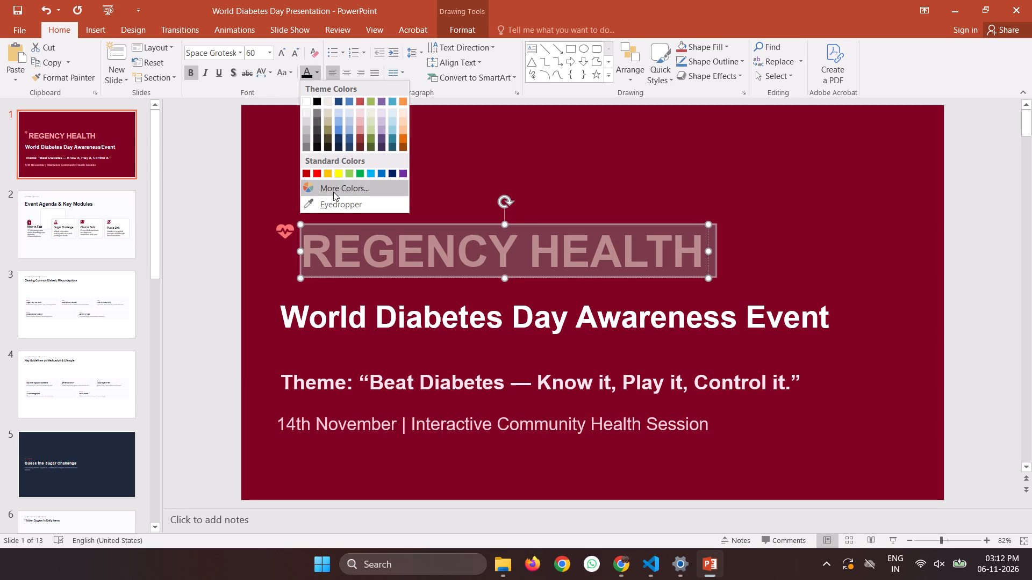
left_click(309, 102)
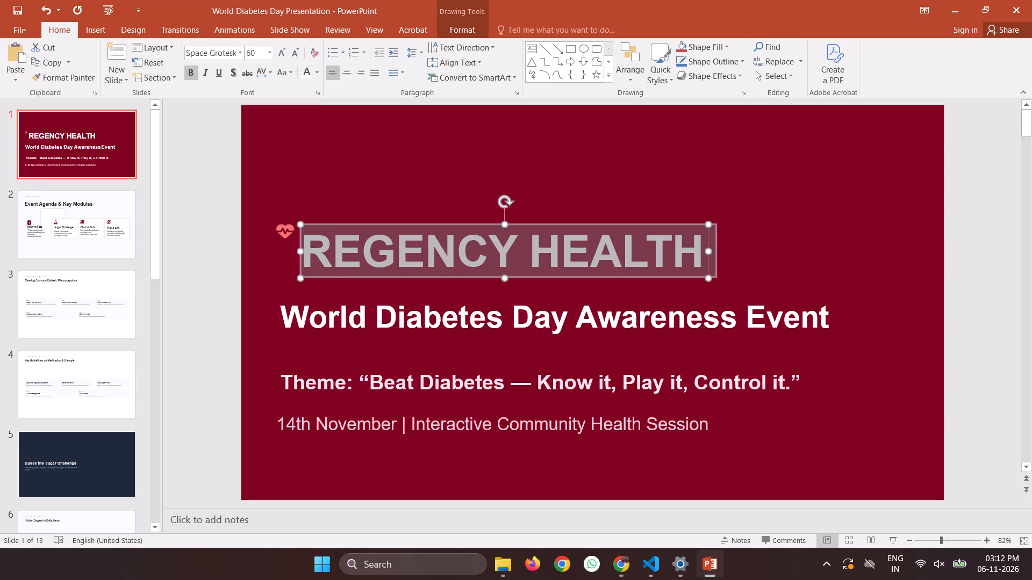
Move the REGENCY HEALTH text slightly up and to the slide's horizontal centre, leaving room for a logo beside the R.
left_click(285, 230)
double_click(485, 252)
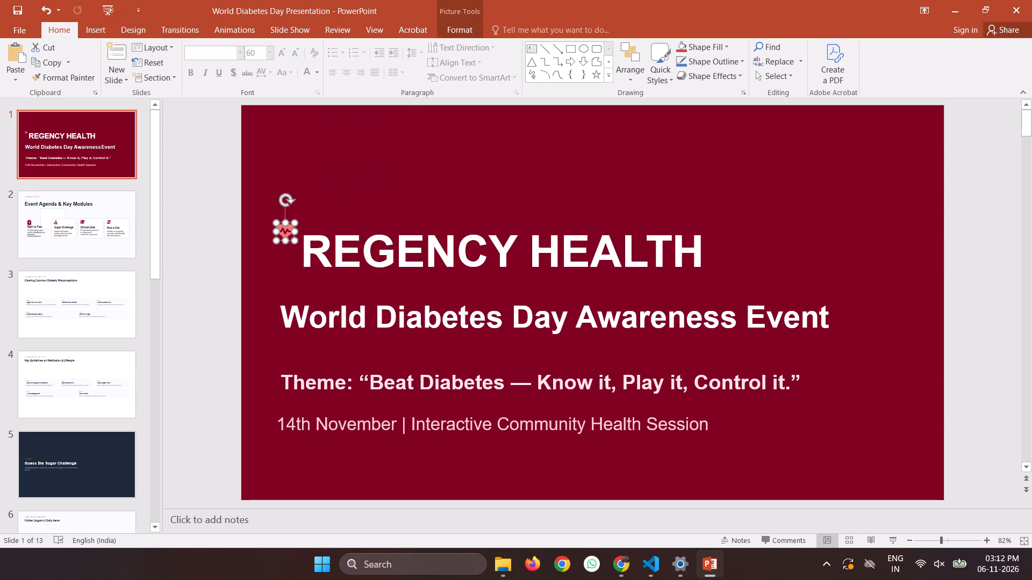
left_click(598, 254)
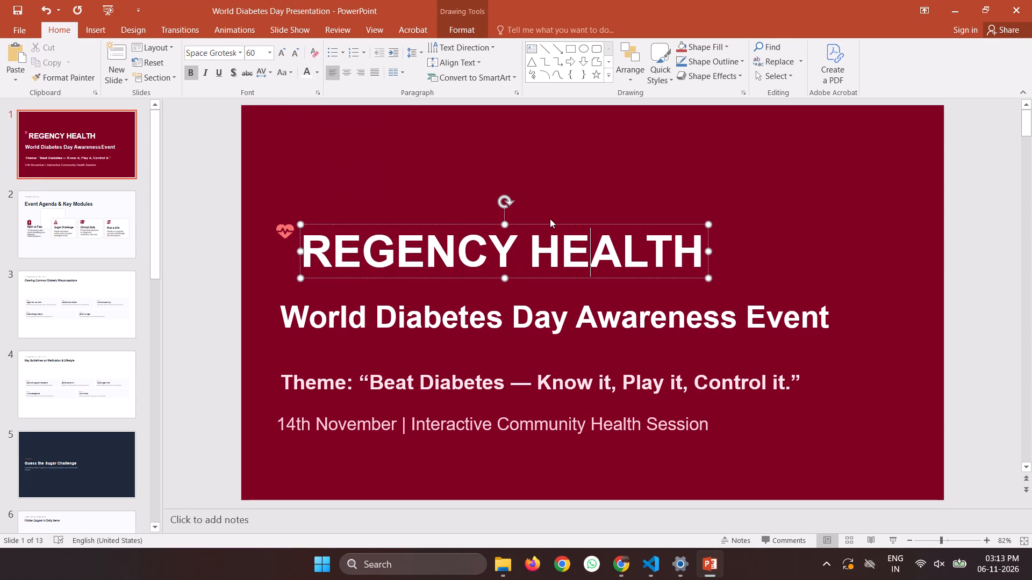
left_click_drag(548, 224, 584, 224)
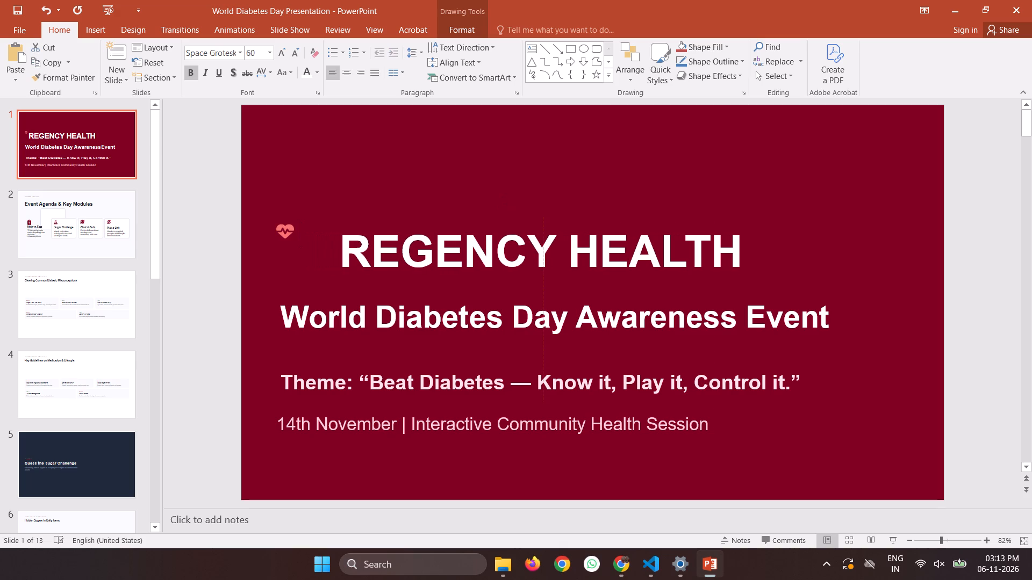
left_click_drag(584, 224, 633, 202)
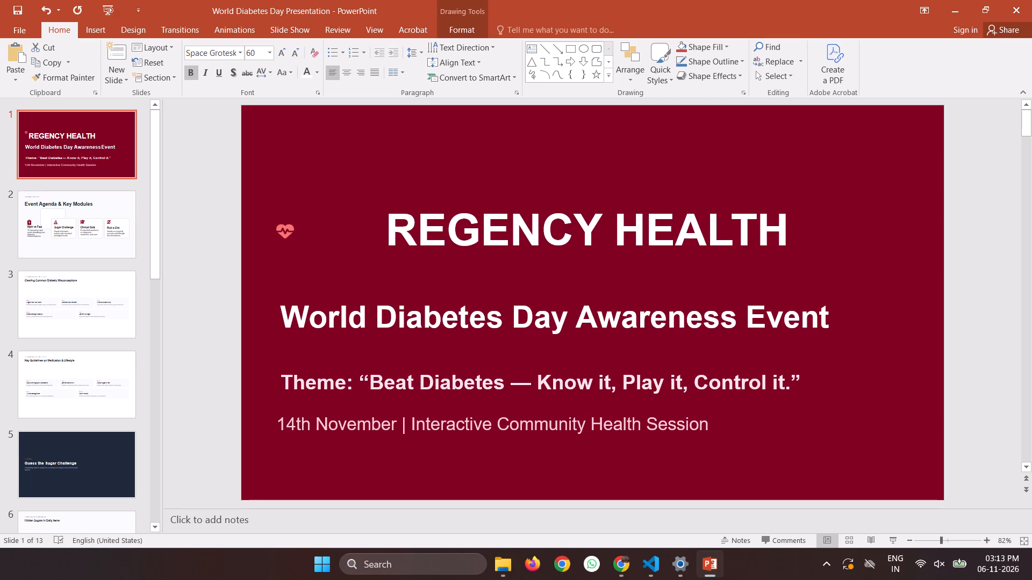
left_click_drag(633, 202, 633, 209)
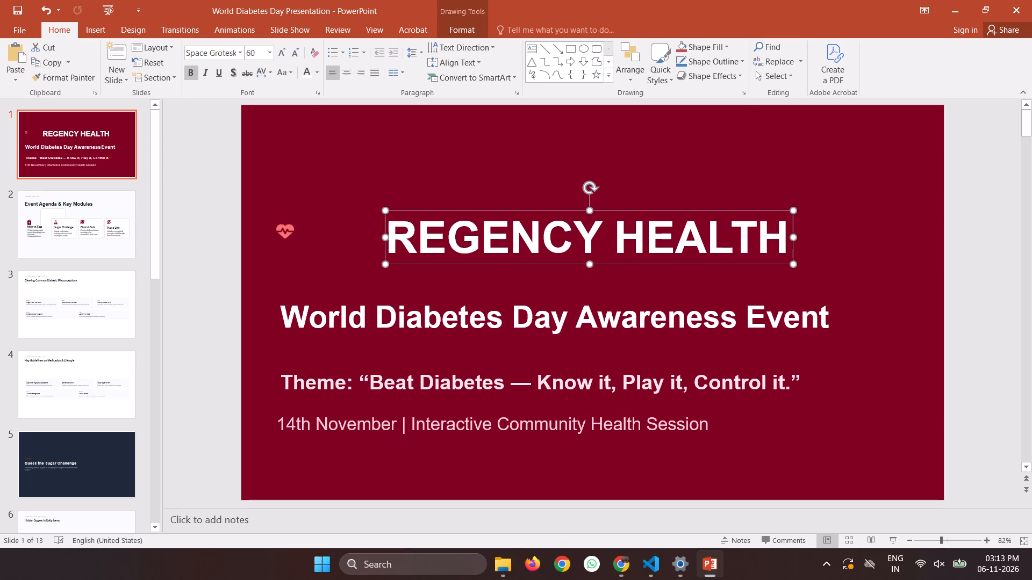
Switch to Chrome and search Google for regency healthcare logo in a new tab.
left_click(286, 240)
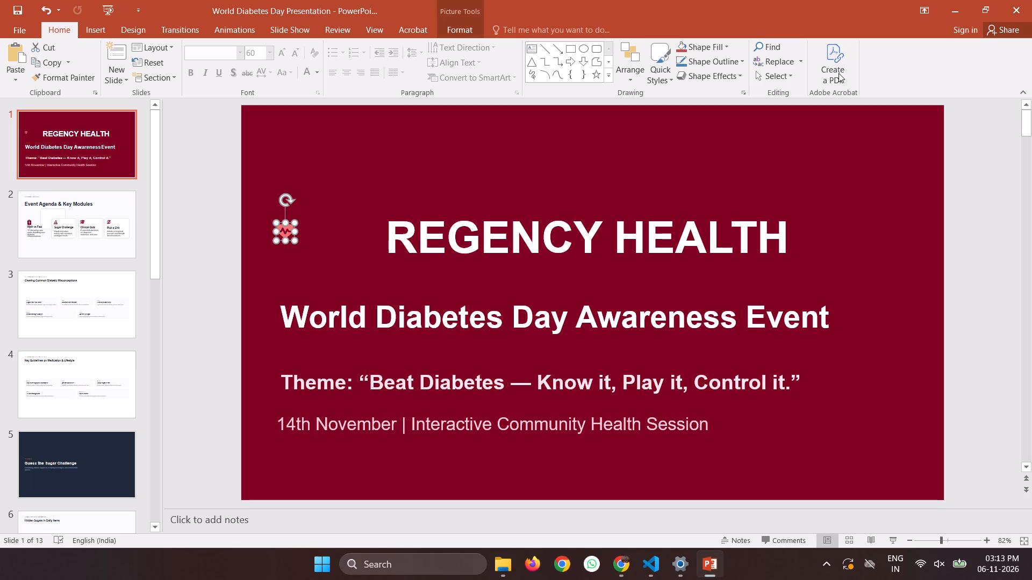
left_click(945, 10)
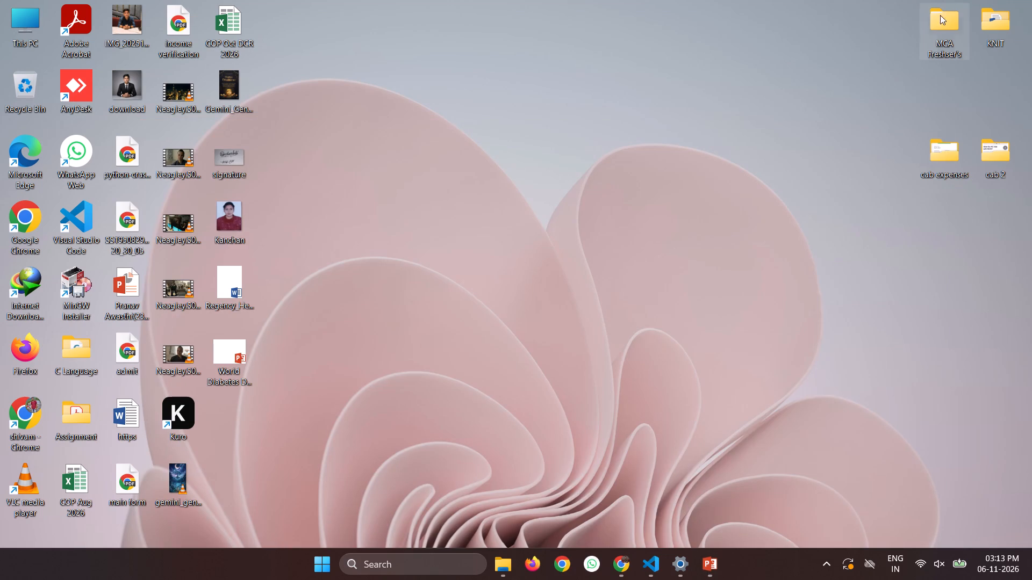
double_click(614, 562)
left_click(624, 563)
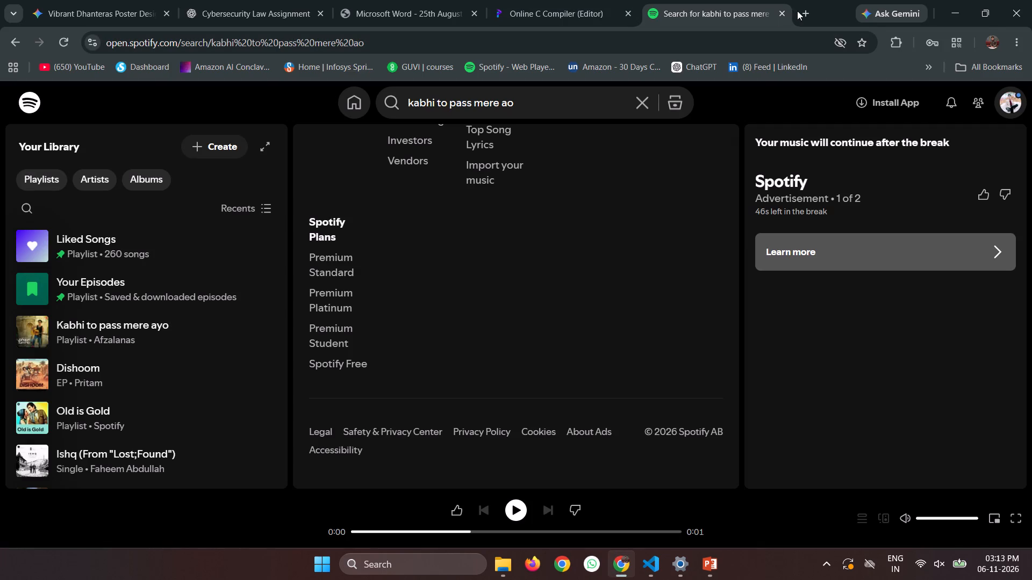
left_click(804, 11)
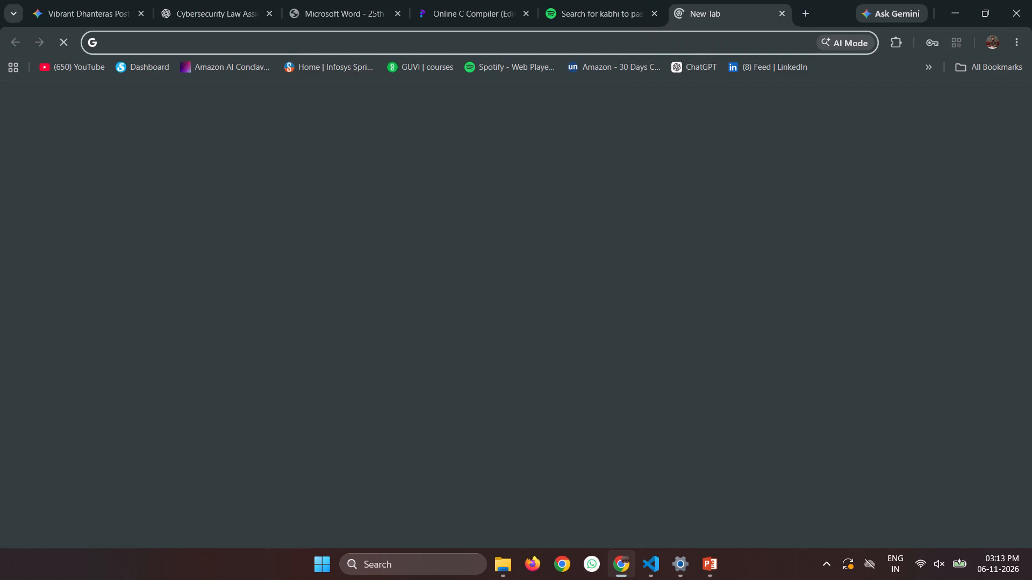
left_click(693, 47)
type("re")
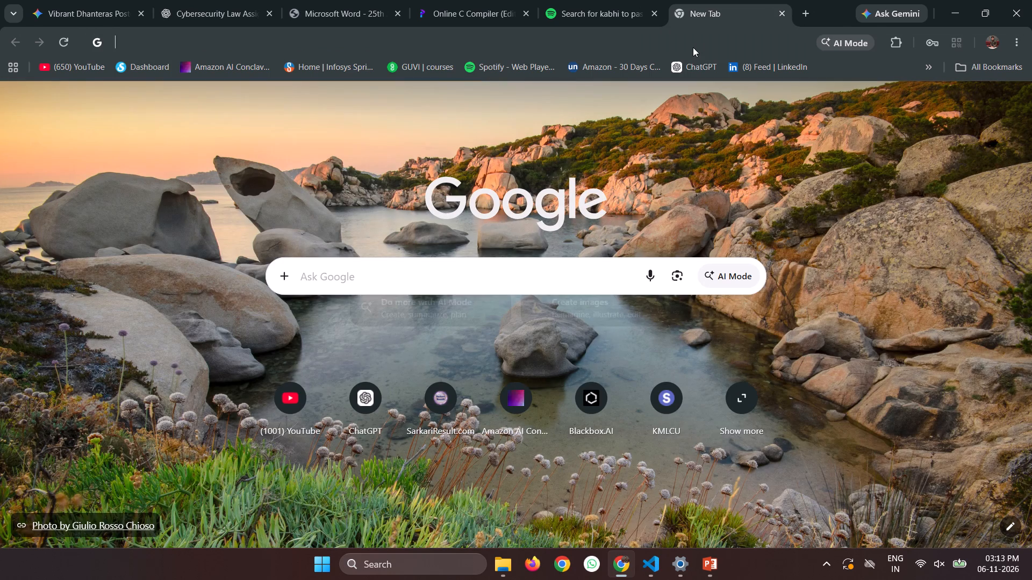
key("BackSpace")
key("BackSpace")
key("BackSpace")
type("reh")
key("BackSpace")
type("ge")
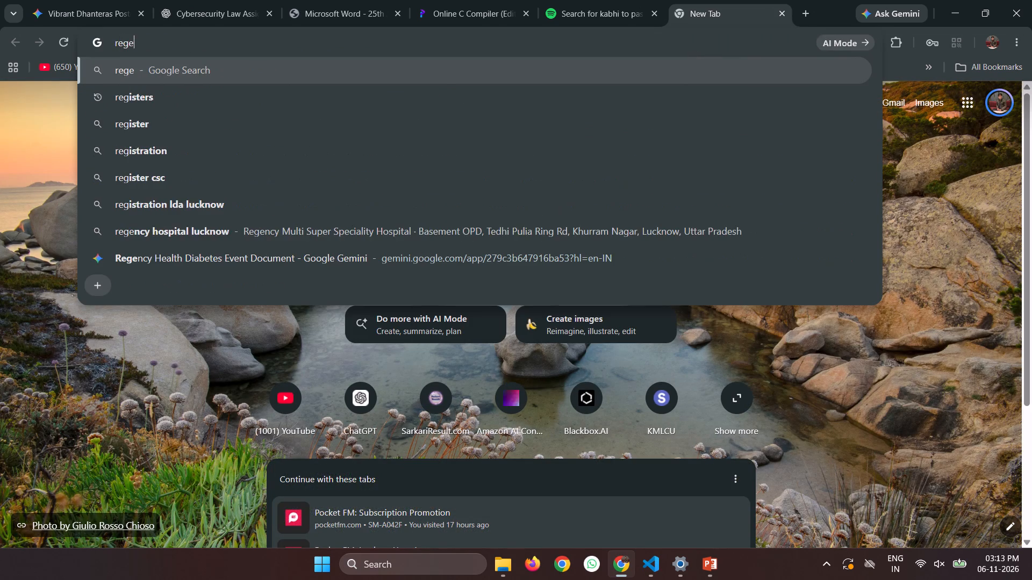
type("ncy health logo")
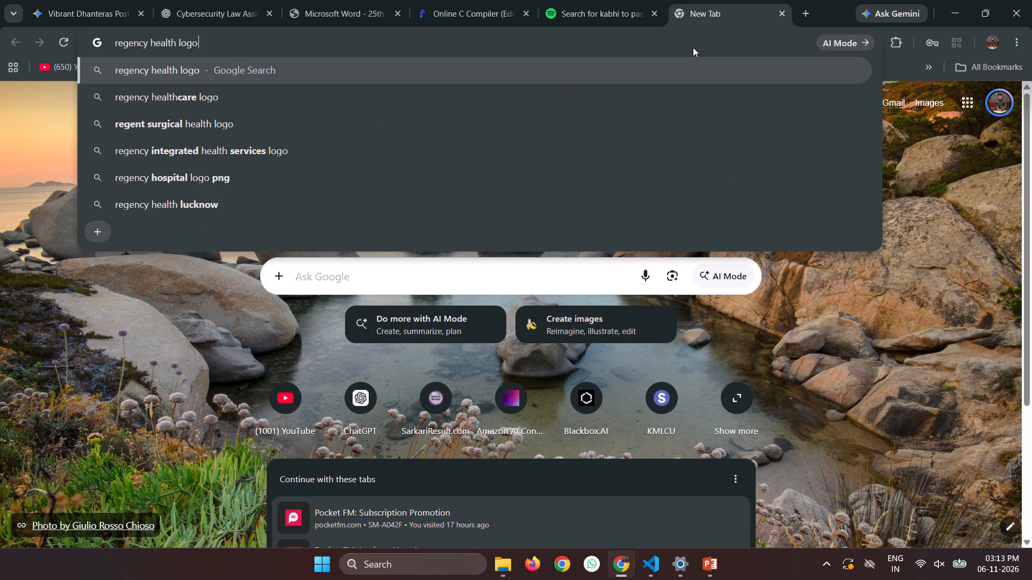
left_click(539, 105)
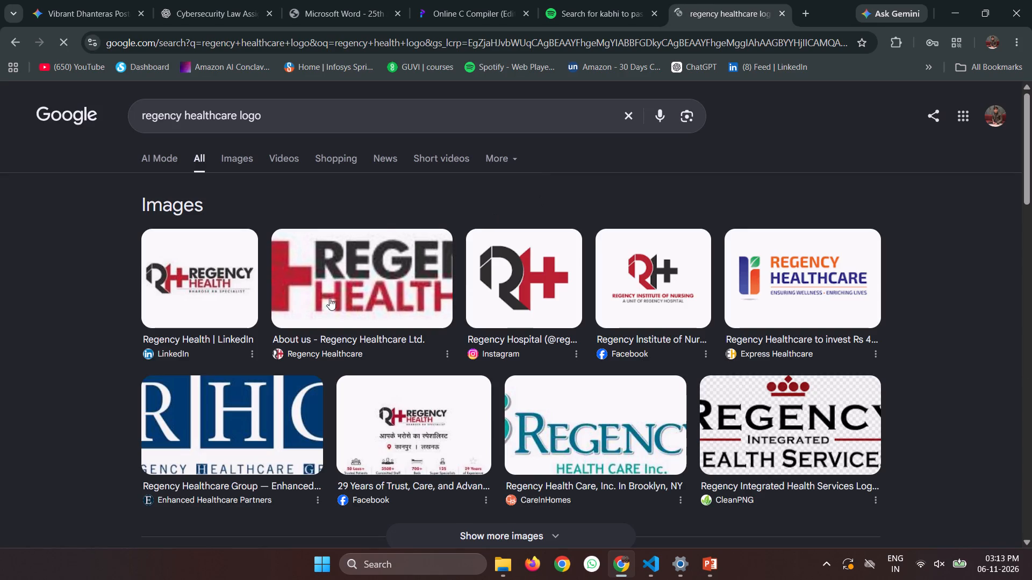
Find the square RH+ logo from the Regency Hospital Instagram result and copy its enlarged preview image.
scroll(639, 372, "down", 1)
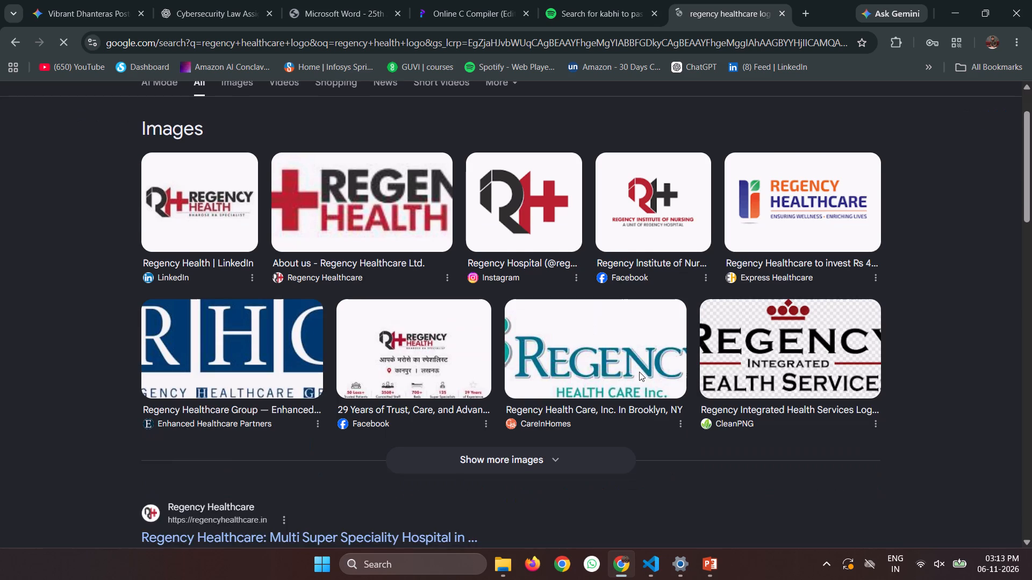
scroll(639, 372, "down", 1)
scroll(639, 372, "up", 2)
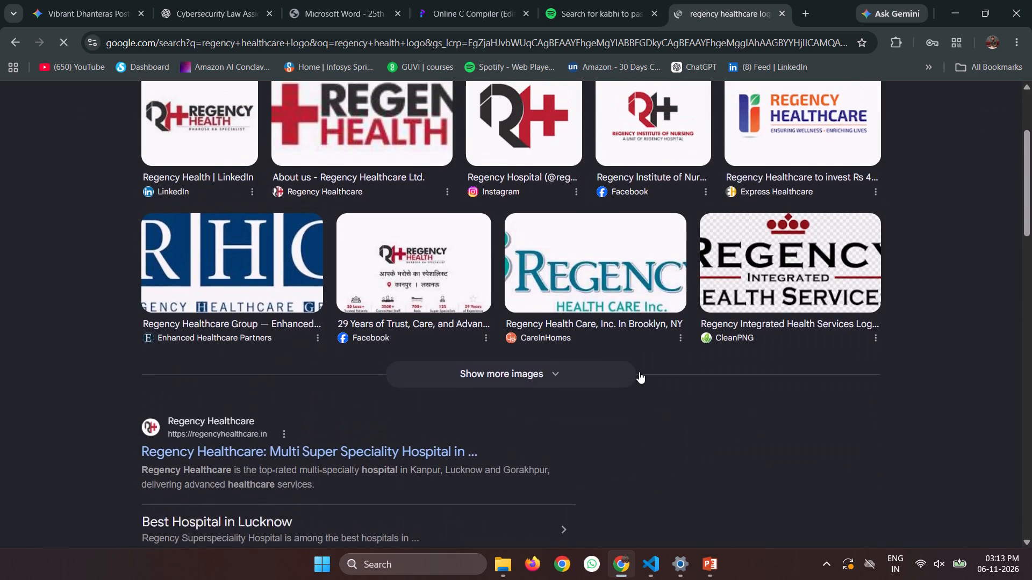
scroll(639, 372, "up", 1)
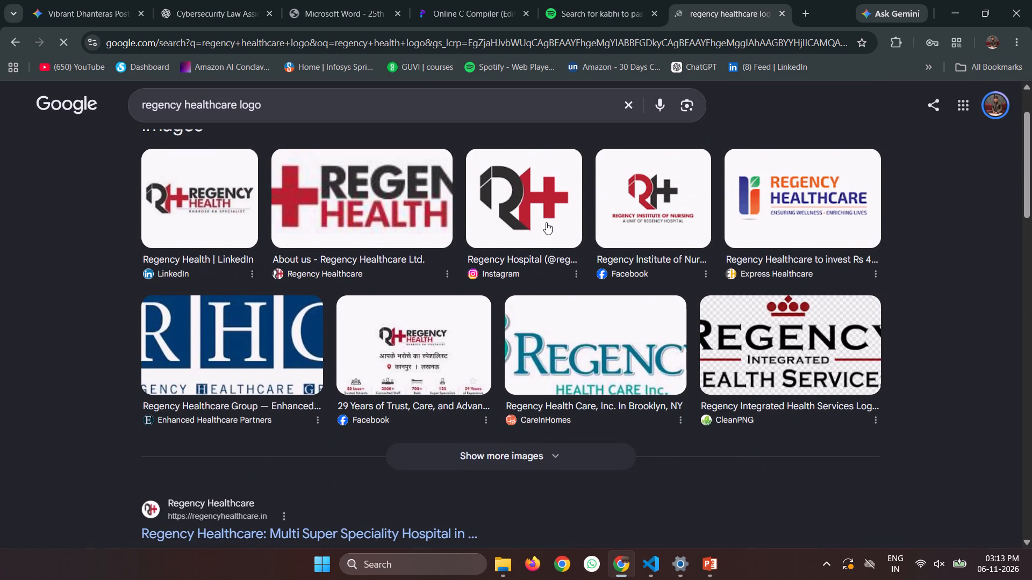
left_click(535, 211)
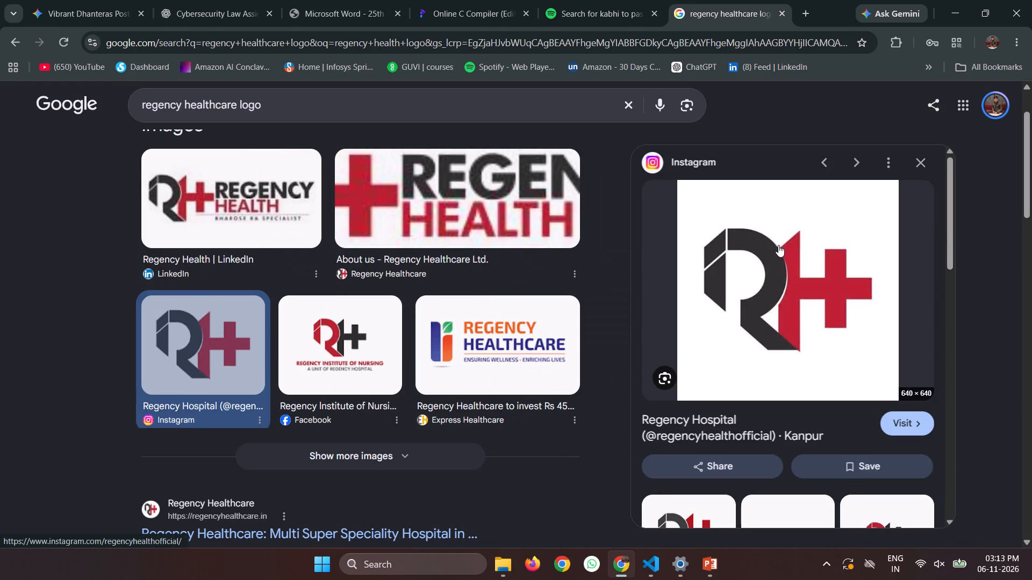
right_click(778, 245)
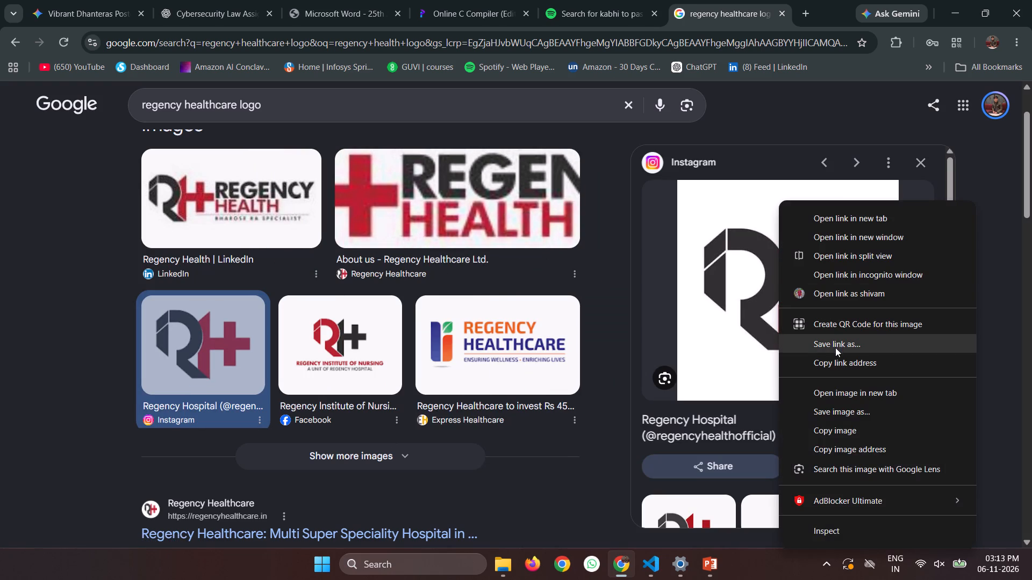
left_click(859, 427)
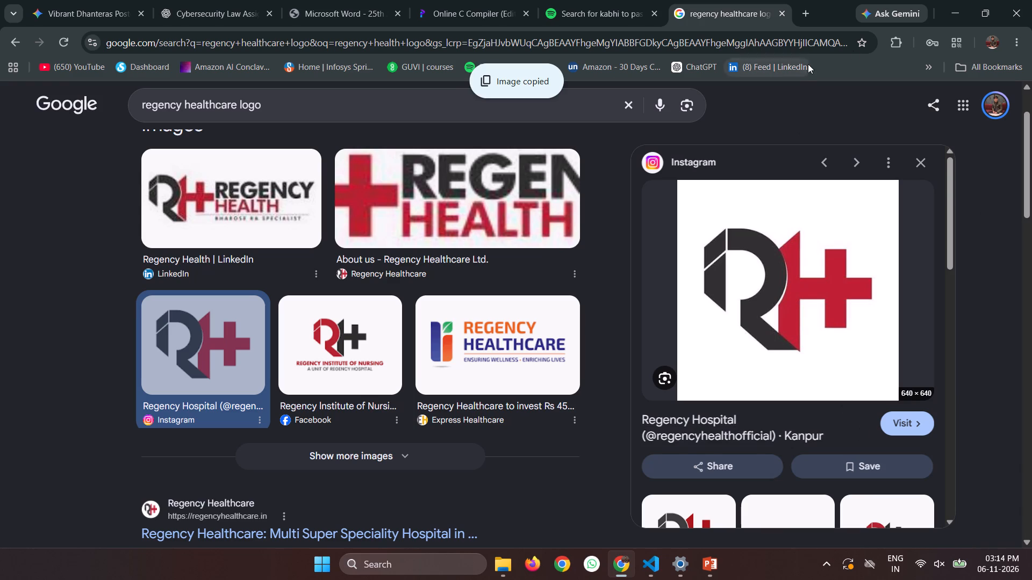
Return to PowerPoint and paste the copied RH+ logo onto slide 1.
left_click(946, 8)
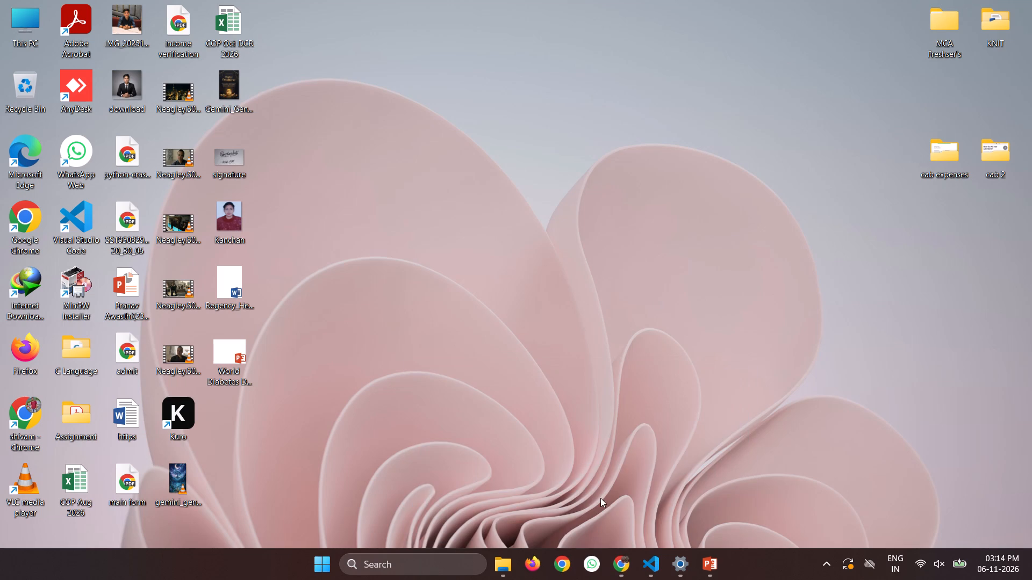
left_click(713, 567)
left_click(284, 230)
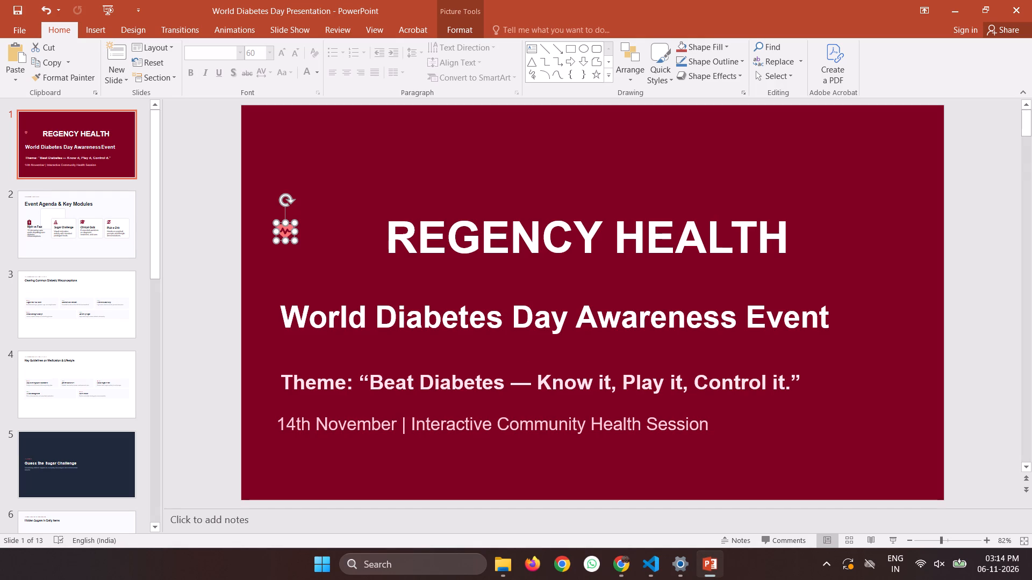
key("ctrl+v")
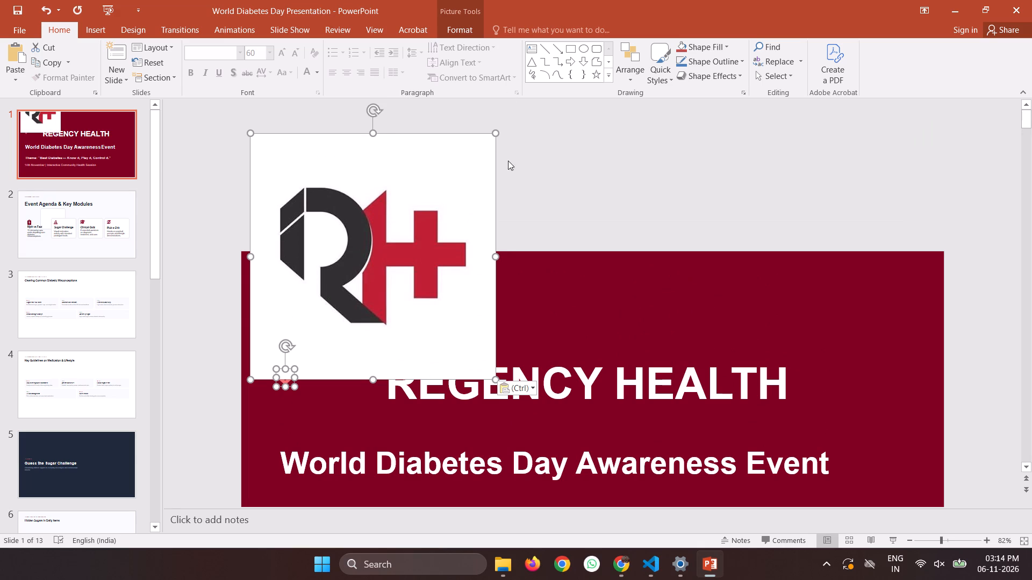
Shrink the pasted RH+ logo proportionally to about a third of its width, keeping it left of the REGENCY HEALTH text.
left_click_drag(497, 134, 402, 283)
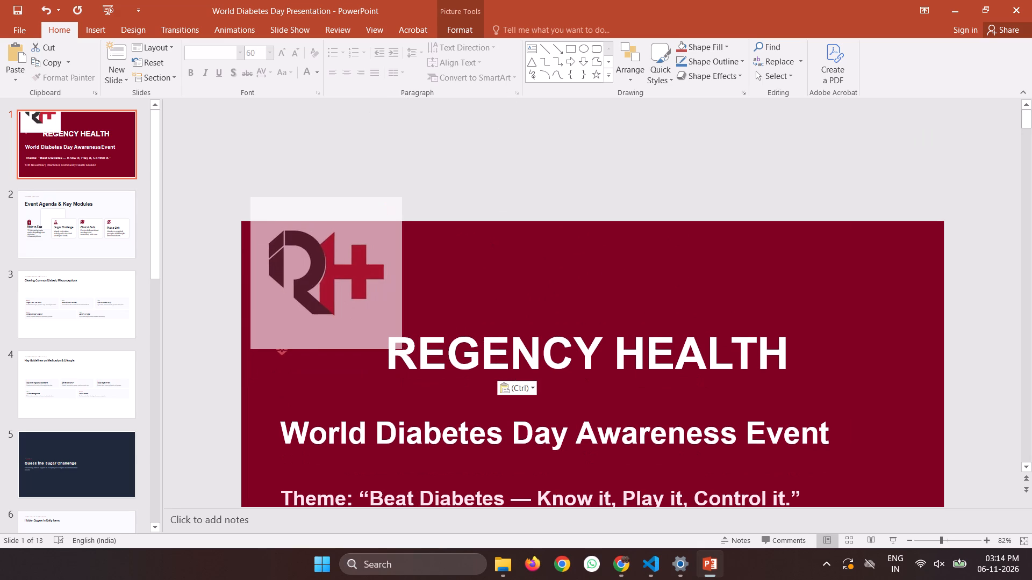
left_click_drag(402, 283, 373, 301)
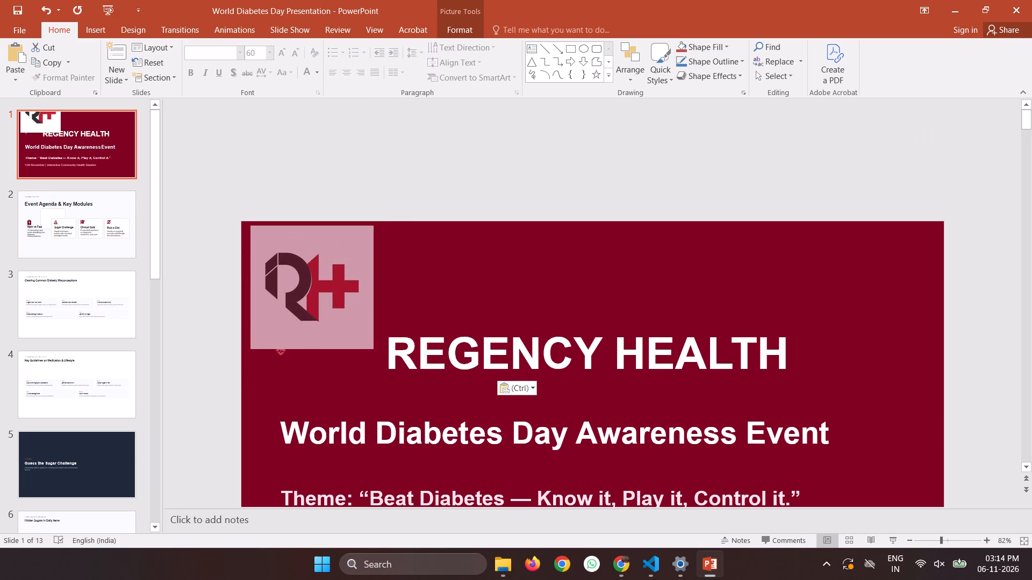
left_click_drag(373, 301, 367, 298)
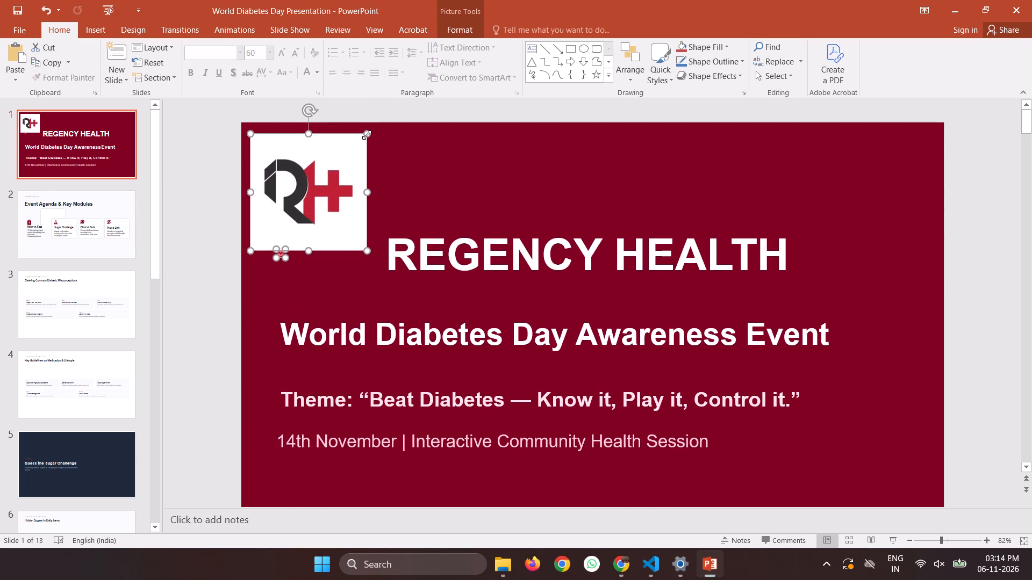
left_click_drag(367, 134, 333, 221)
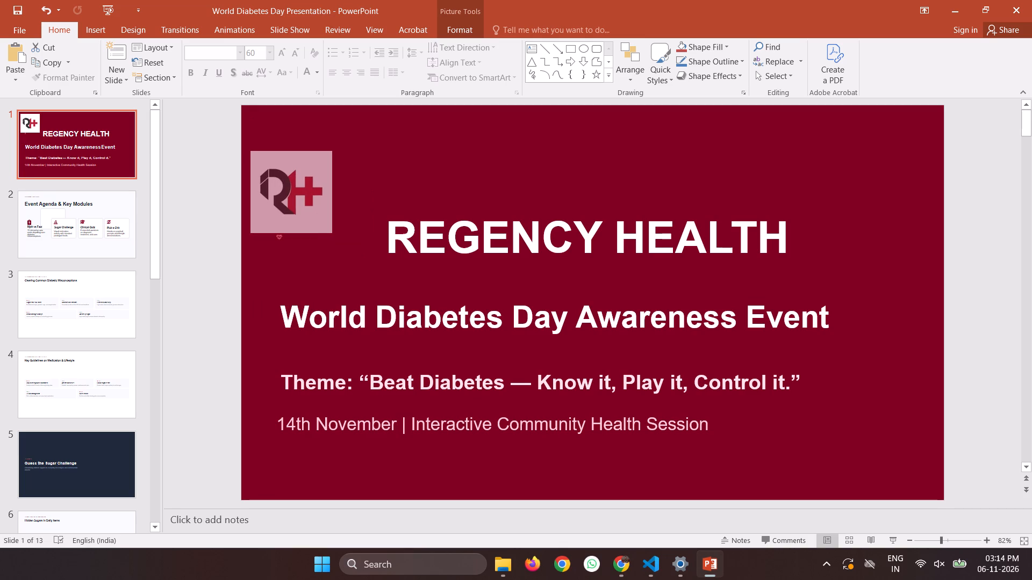
left_click_drag(333, 221, 331, 220)
Delete the small pink heart icon just below the RH+ logo on slide 1.
left_click(279, 241)
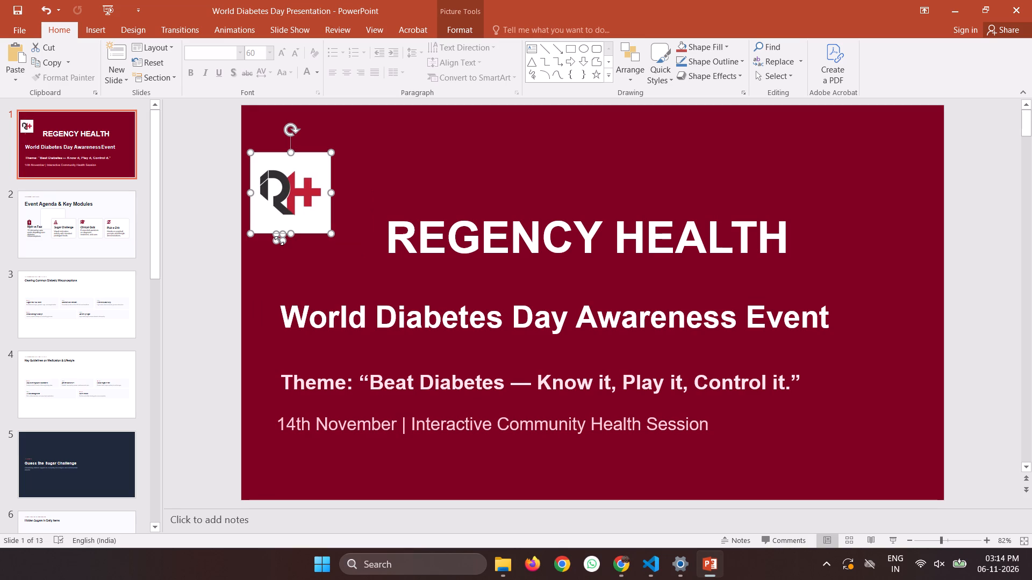
left_click(349, 262)
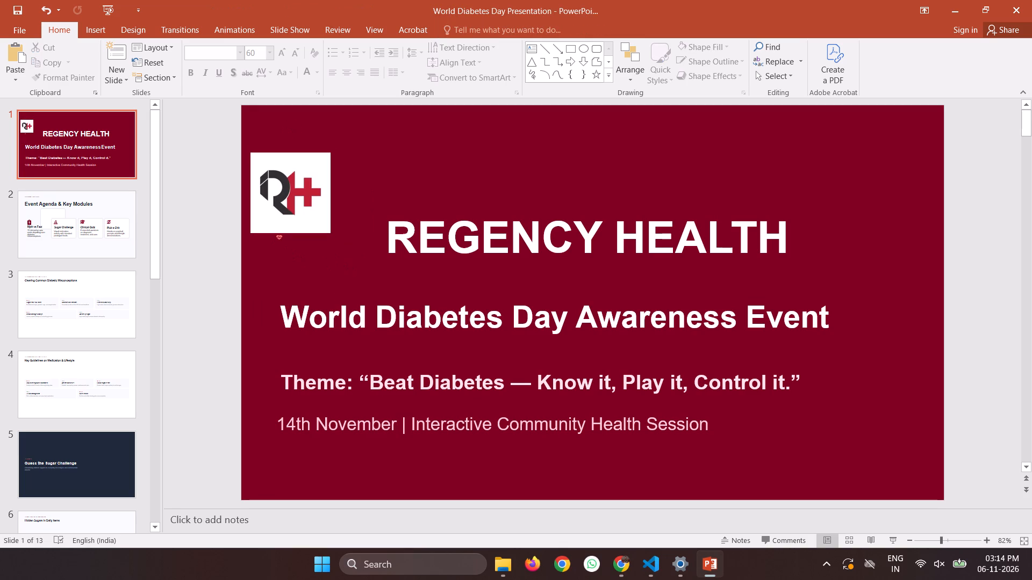
left_click(279, 237)
key("Delete")
Move the RH+ logo down and inward on slide 1 so it sits directly beside the REGENCY HEALTH text.
left_click_drag(307, 200, 345, 225)
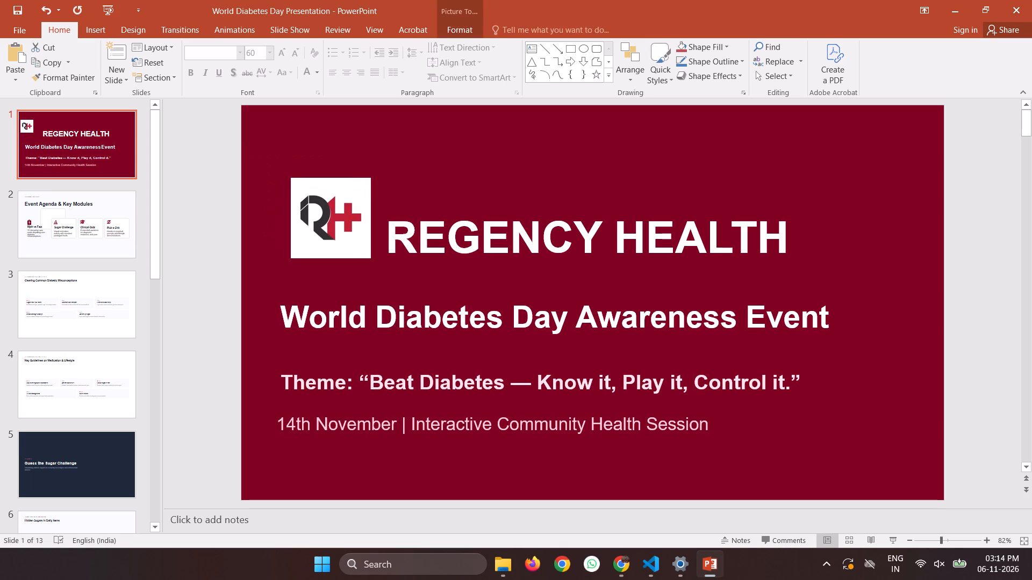
left_click_drag(345, 225, 353, 224)
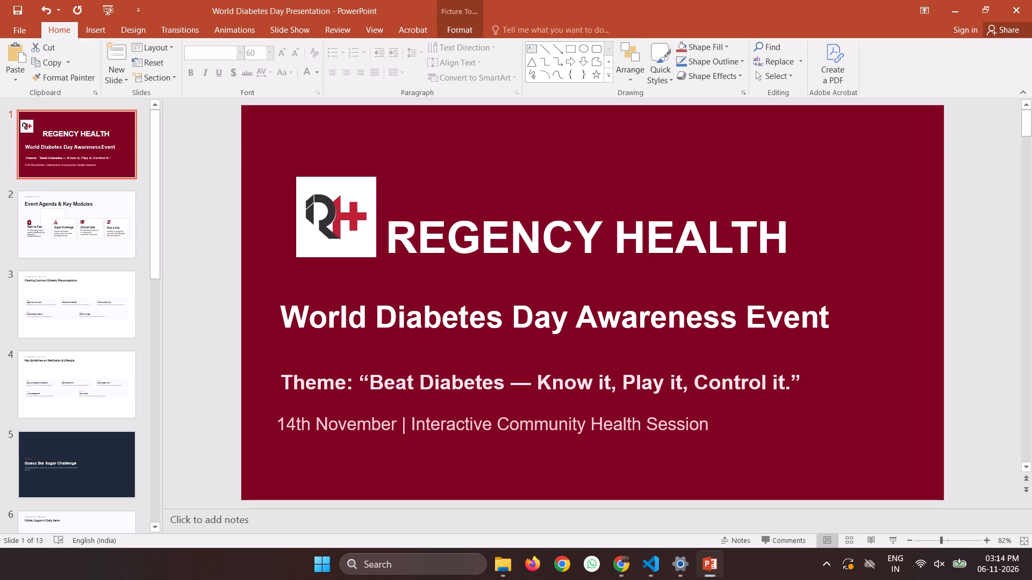
left_click_drag(353, 224, 352, 224)
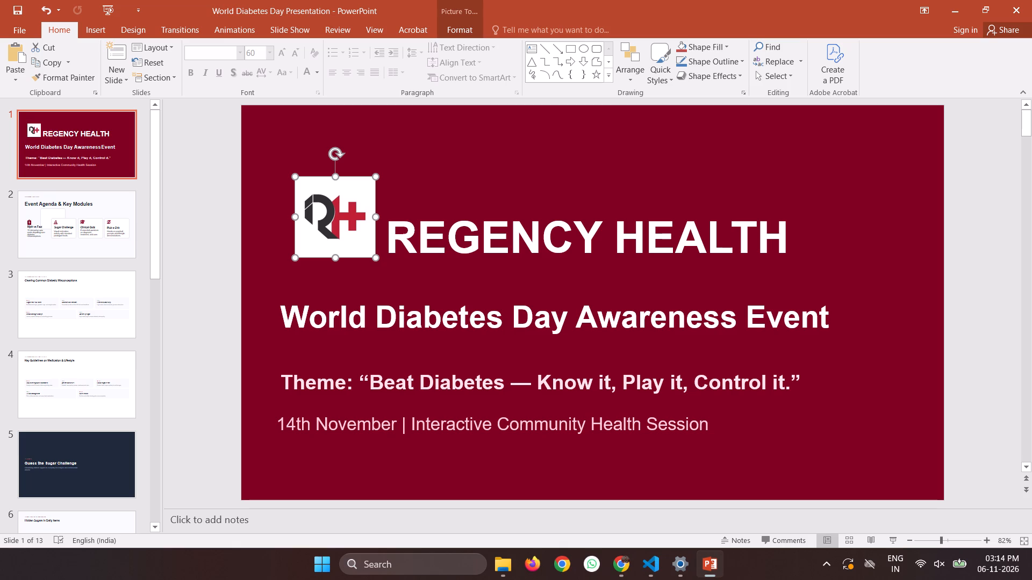
left_click(334, 213)
left_click(959, 17)
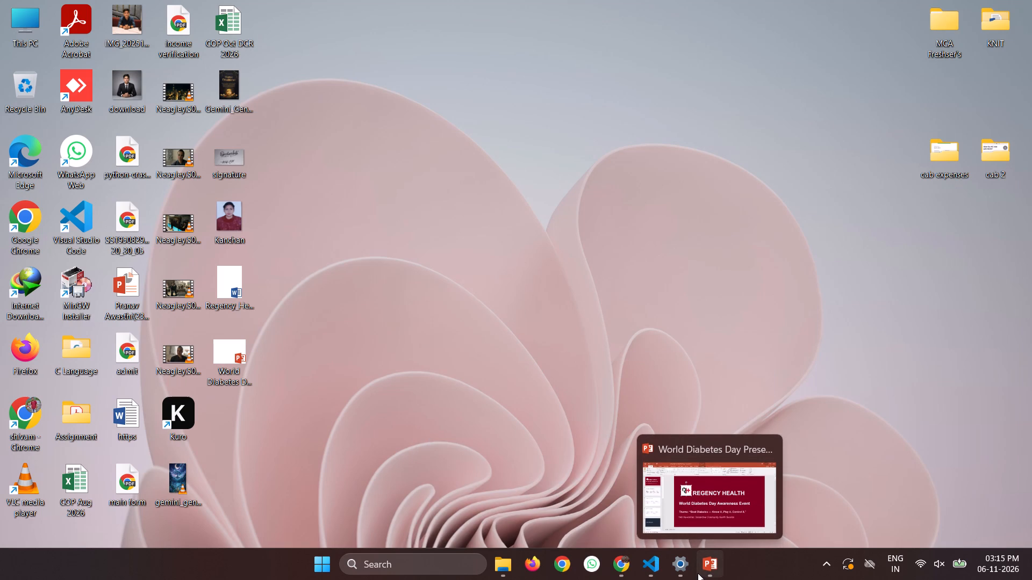
left_click(625, 565)
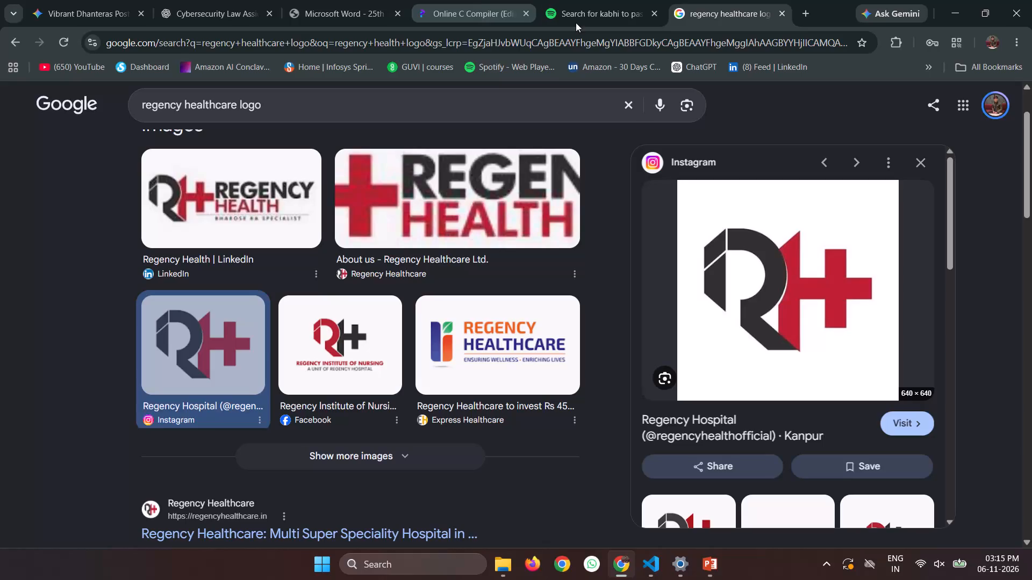
left_click(808, 12)
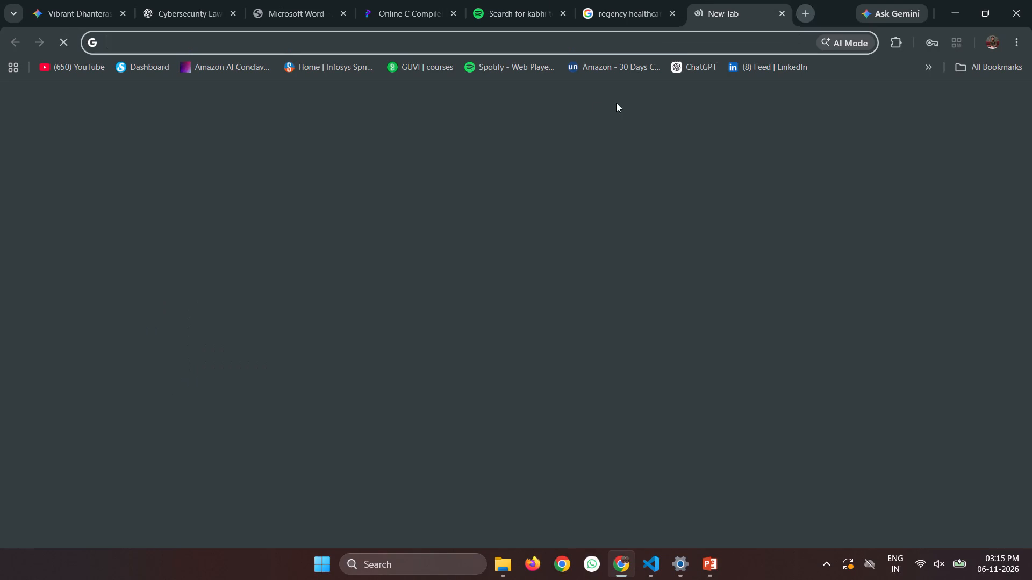
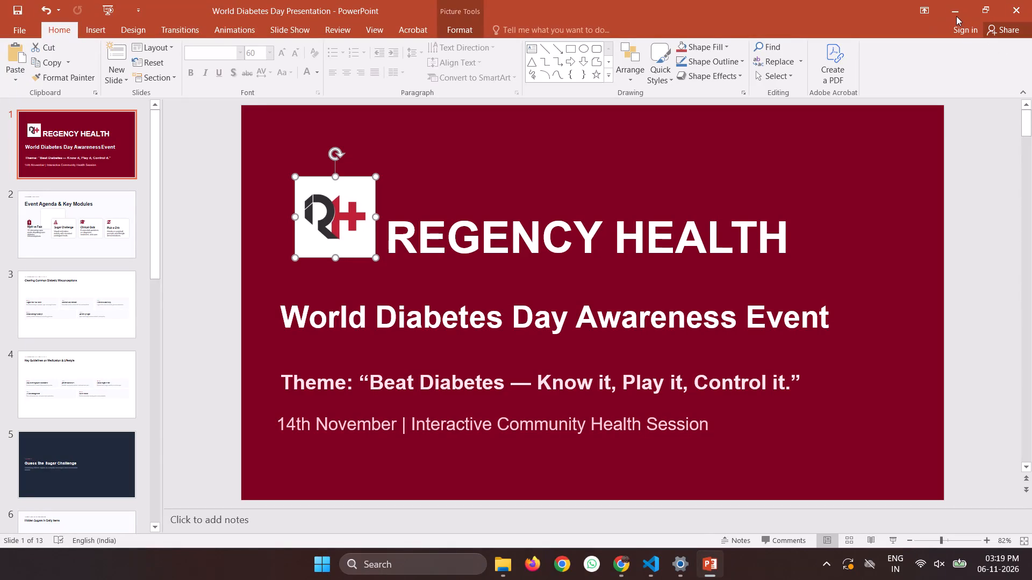
Switch from the presentation to Chrome and start an entry beginning with "wh" in a new browser tab.
left_click(956, 16)
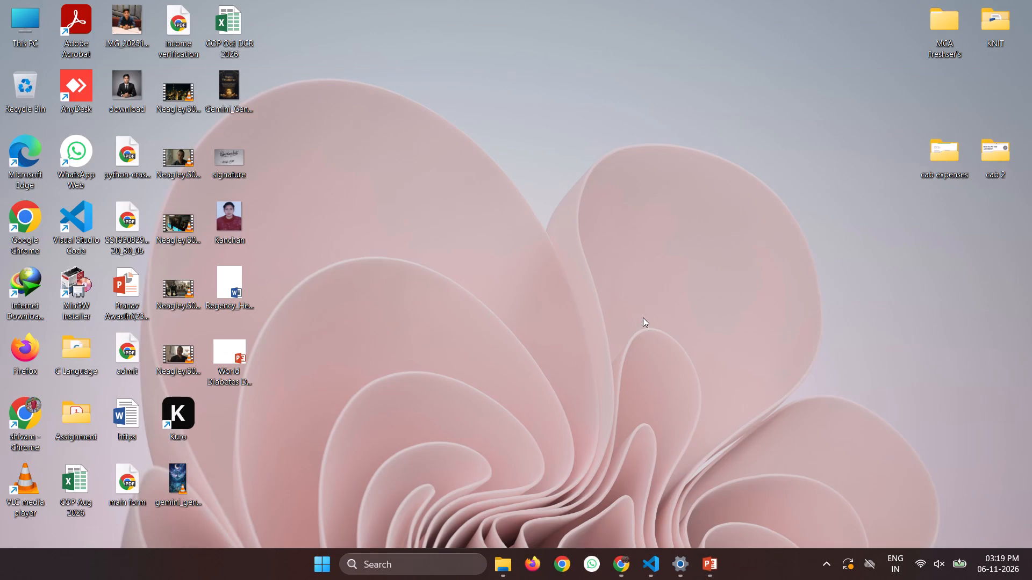
left_click(613, 565)
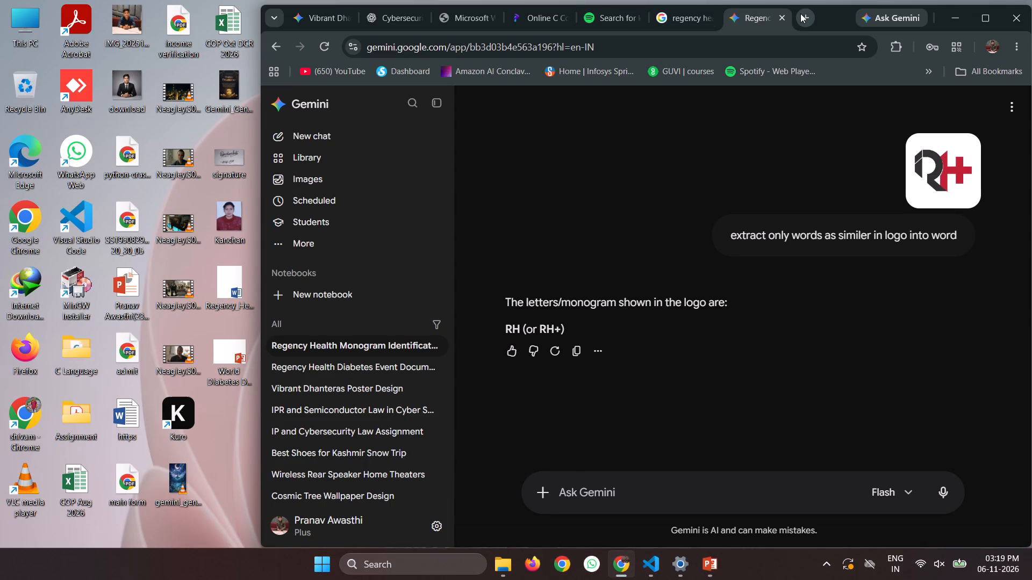
left_click(800, 13)
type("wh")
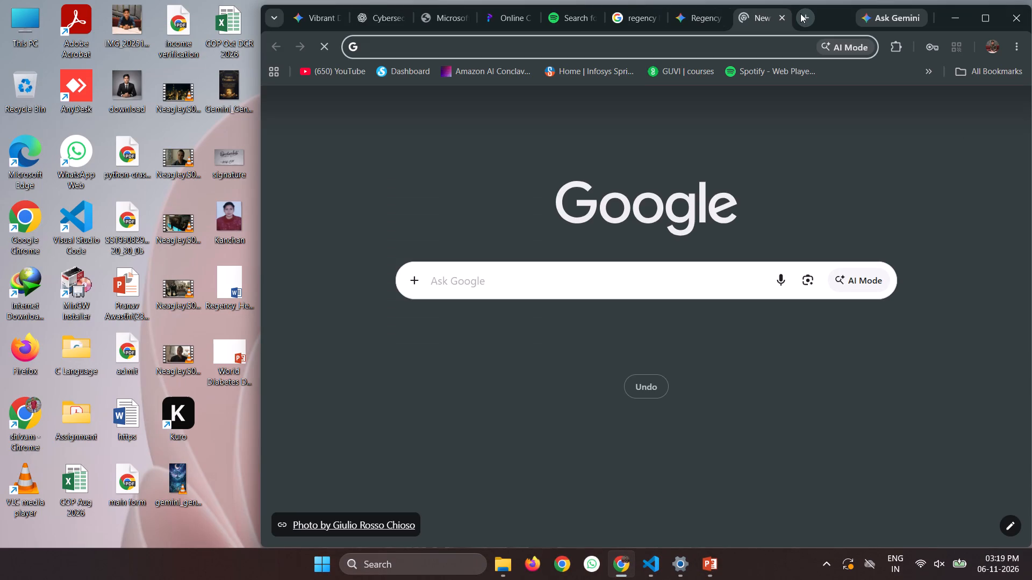
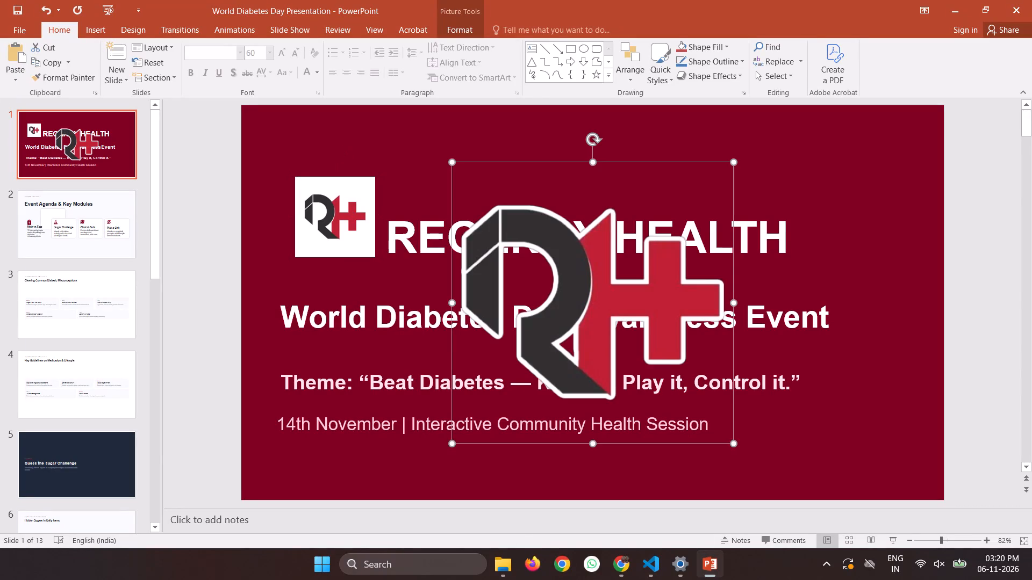
Delete the small white-background RH+ logo beside the REGENCY HEALTH title on slide 1.
left_click(334, 209)
key("Delete")
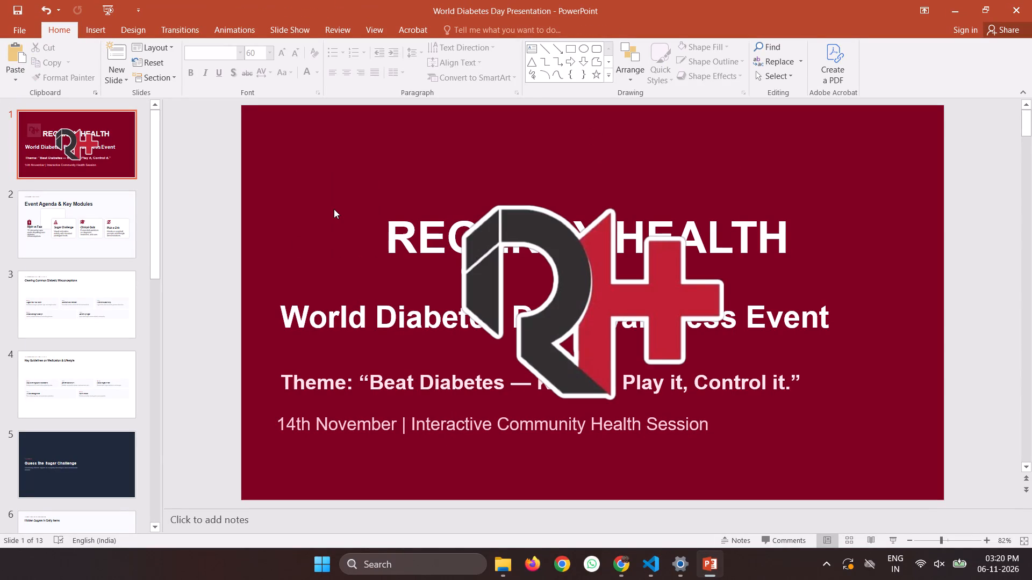
Shrink the transparent RH+ logo to roughly two-thirds of its size and move it to the start of the REGENCY HEALTH title.
left_click(592, 265)
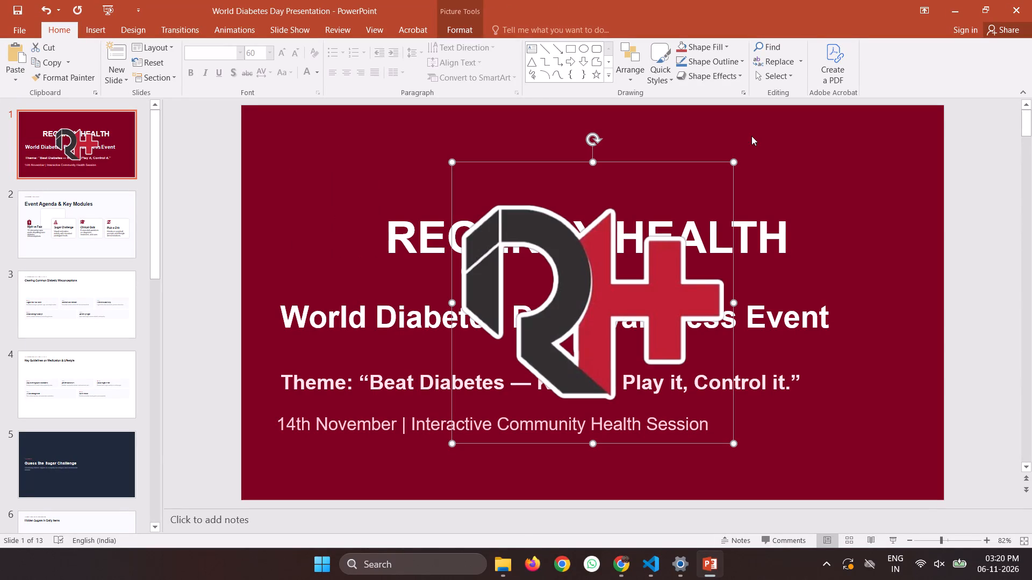
left_click_drag(736, 162, 681, 219)
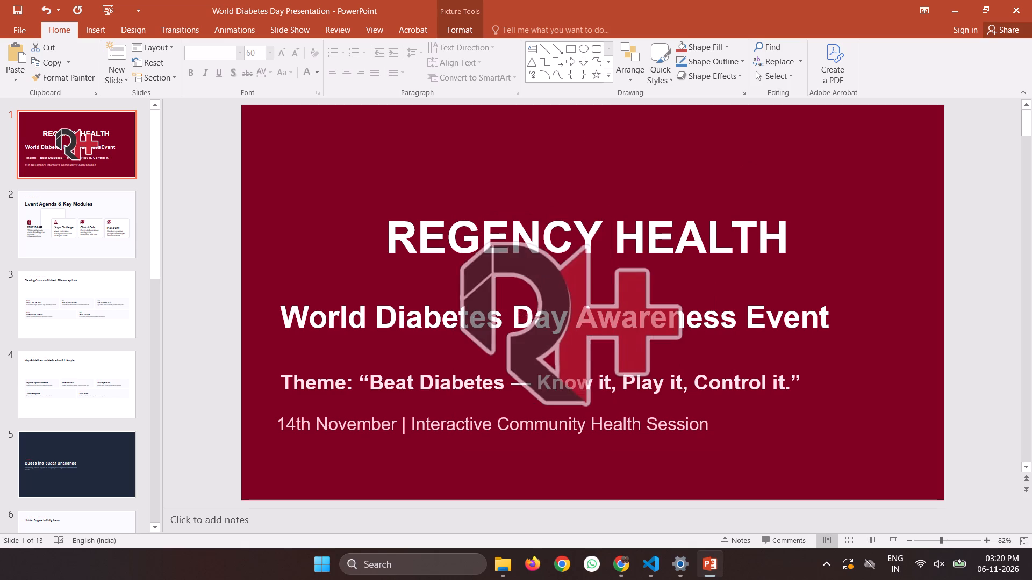
left_click_drag(681, 219, 643, 253)
left_click_drag(567, 322, 408, 250)
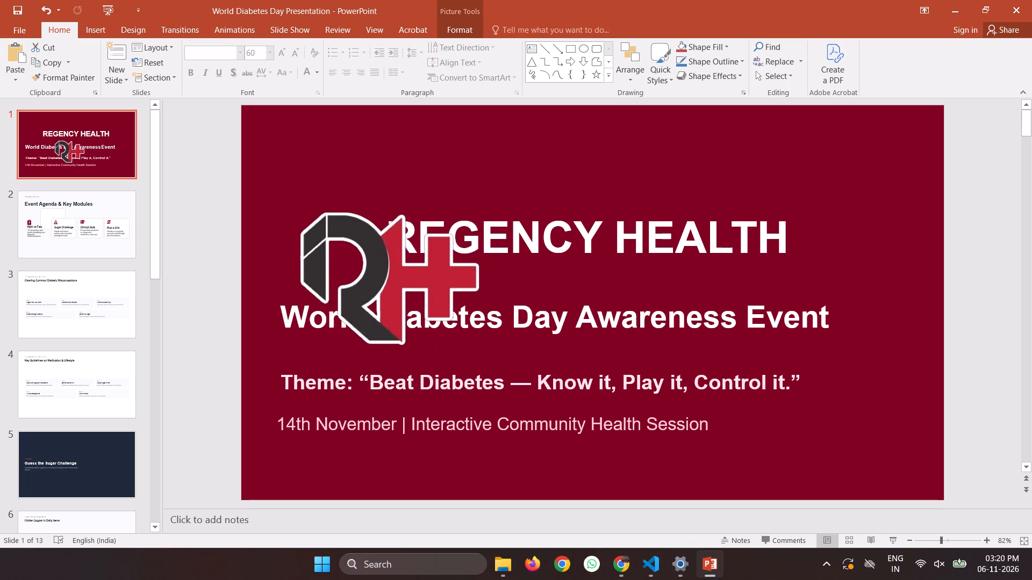
Shrink the RH+ logo on slide 1 to about two-thirds size and place it in the slide's upper-left corner, above the title.
left_click_drag(408, 250, 374, 223)
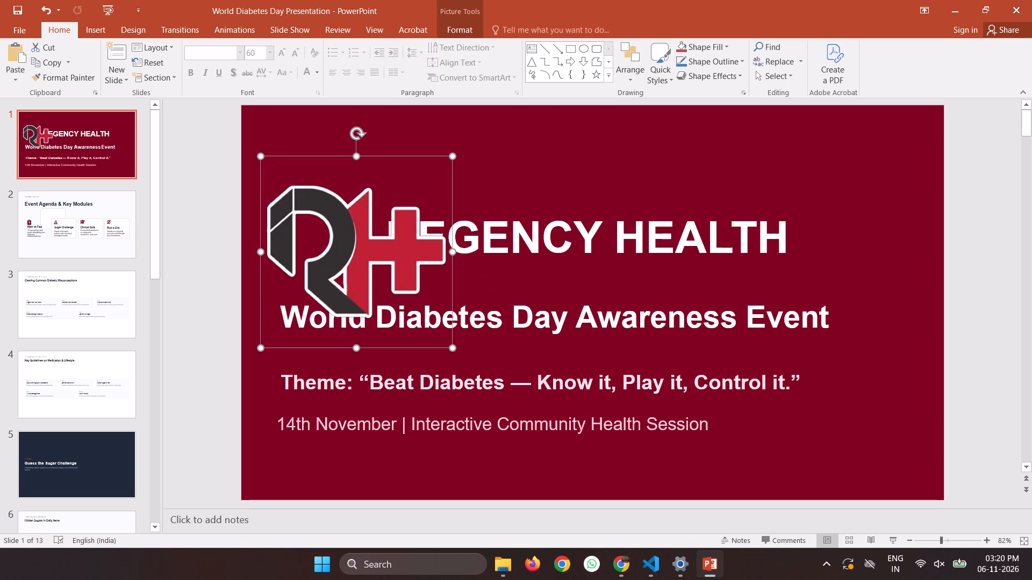
left_click_drag(451, 157, 379, 220)
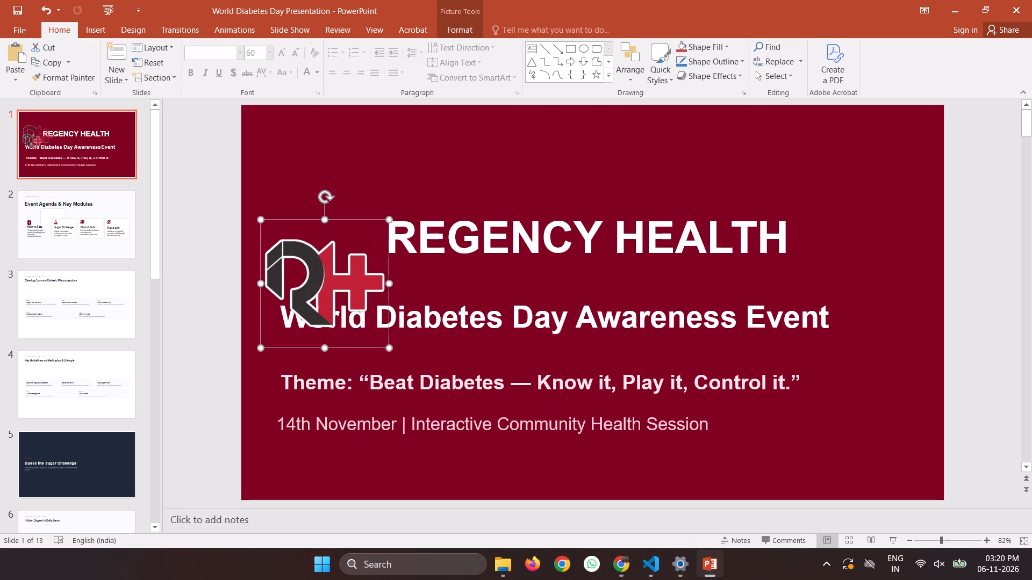
left_click_drag(347, 270, 349, 199)
left_click_drag(349, 199, 354, 168)
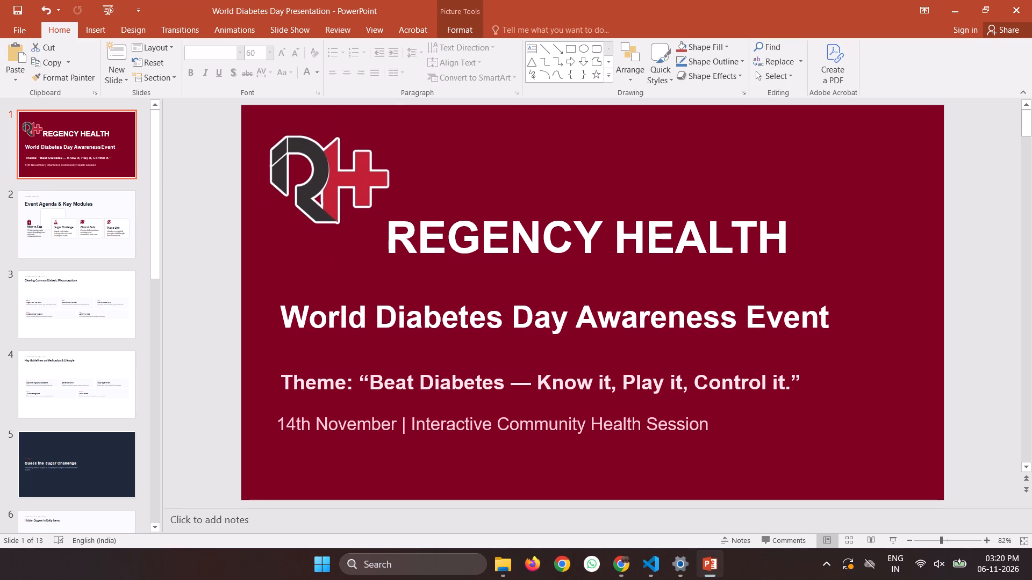
left_click_drag(354, 168, 354, 167)
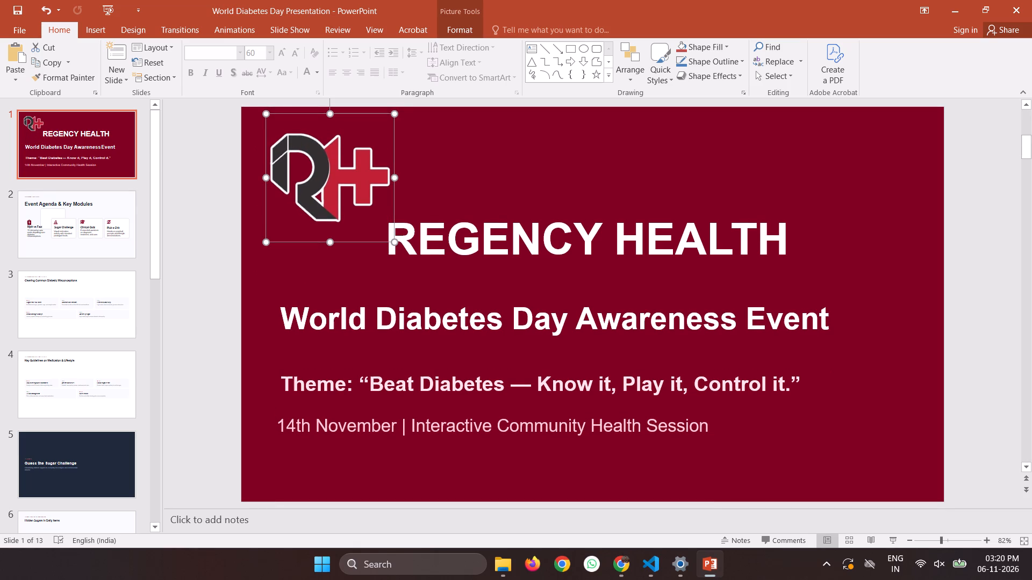
left_click(396, 243)
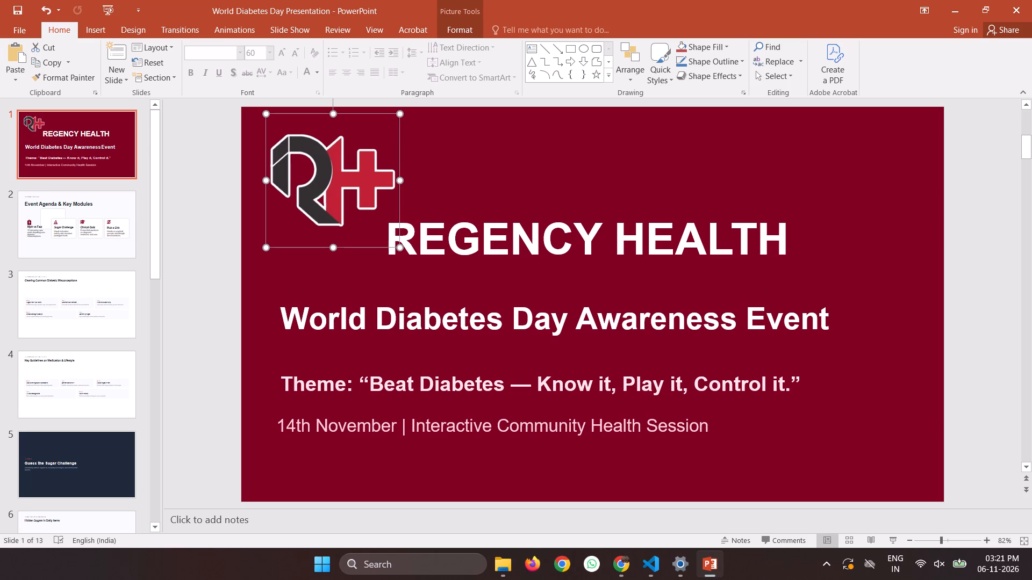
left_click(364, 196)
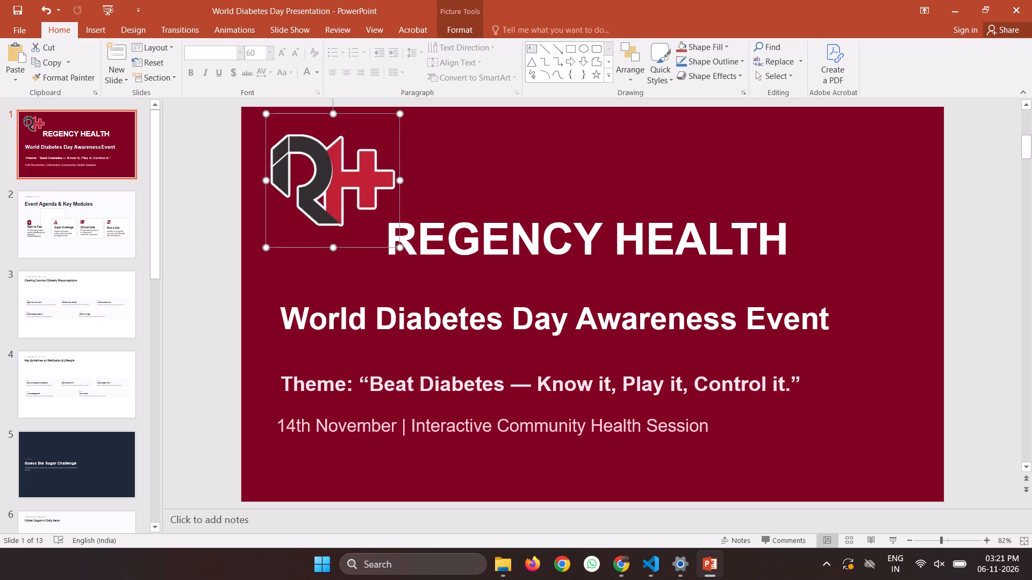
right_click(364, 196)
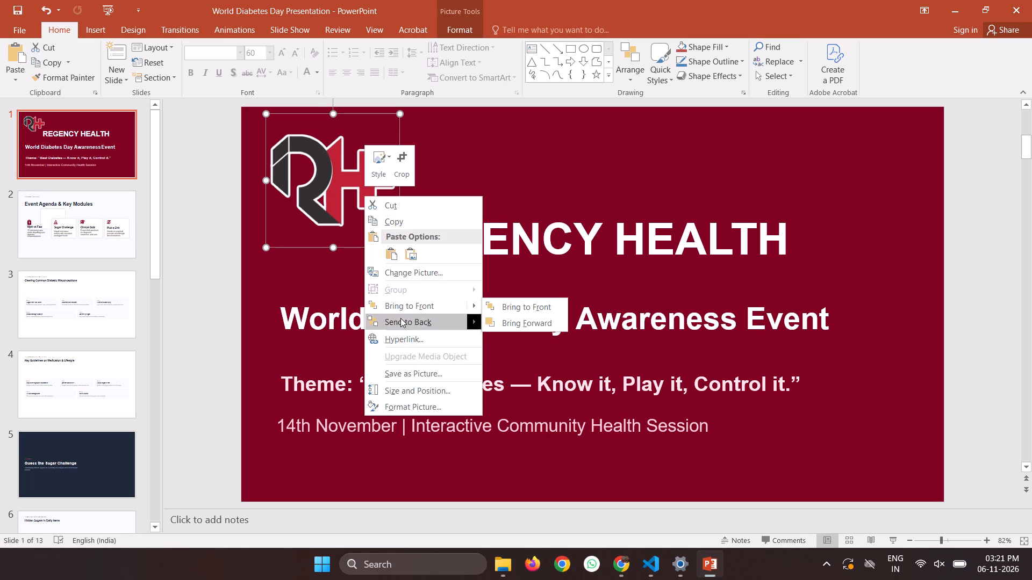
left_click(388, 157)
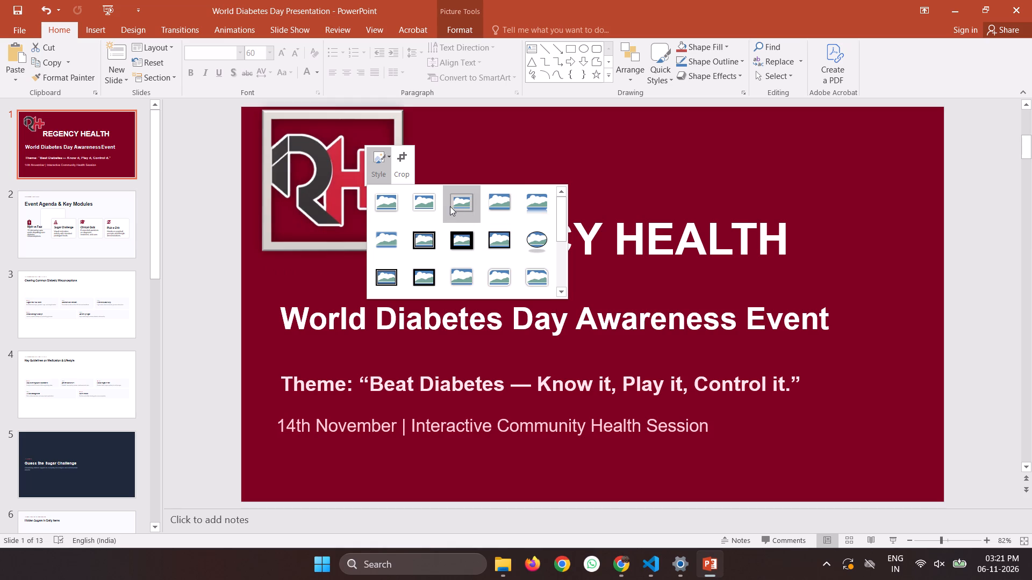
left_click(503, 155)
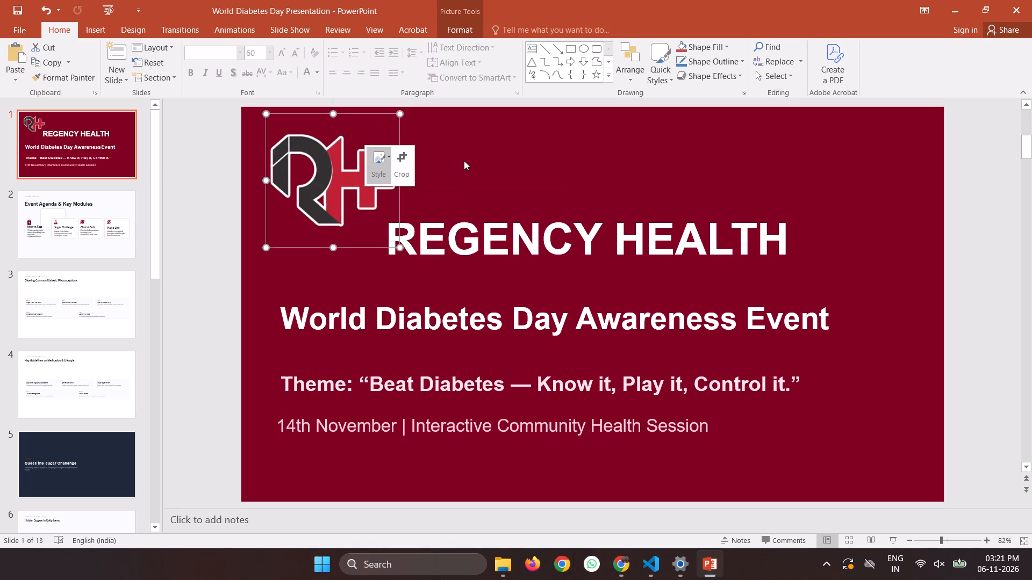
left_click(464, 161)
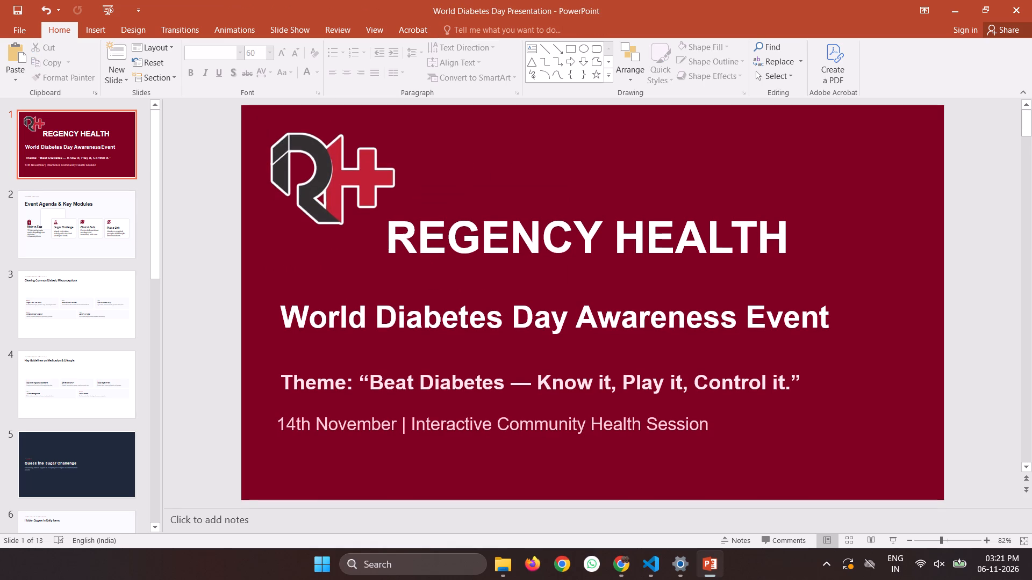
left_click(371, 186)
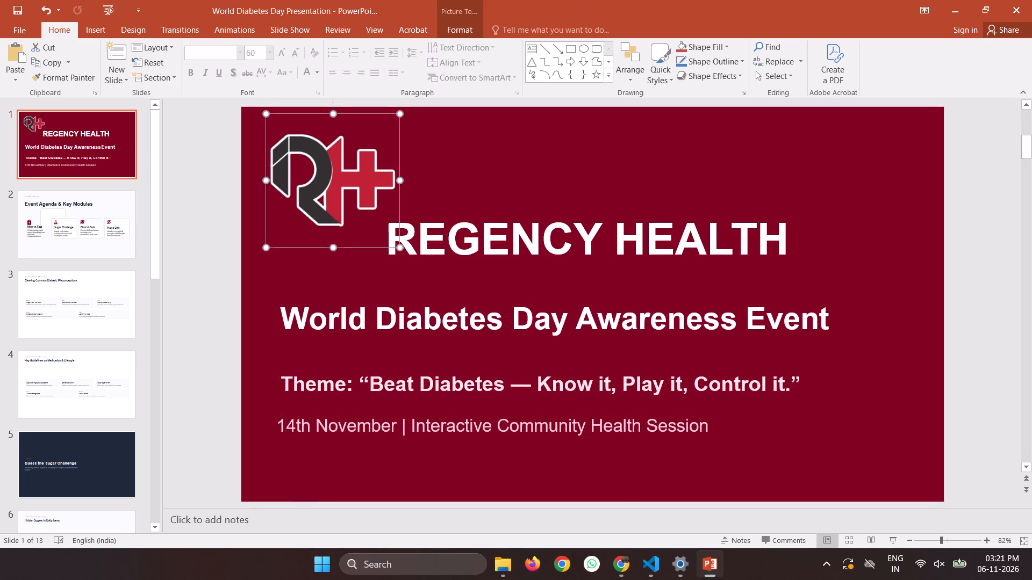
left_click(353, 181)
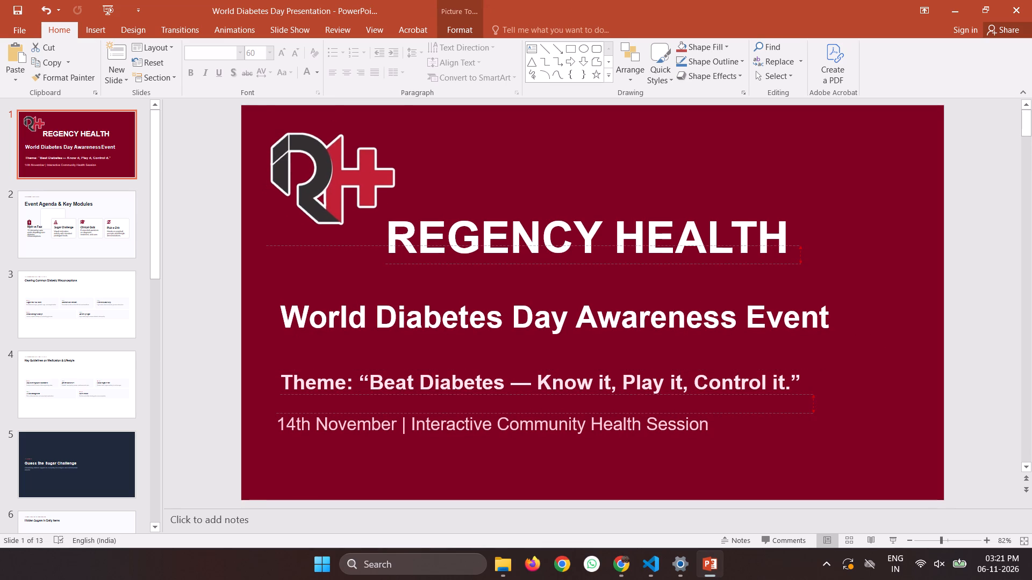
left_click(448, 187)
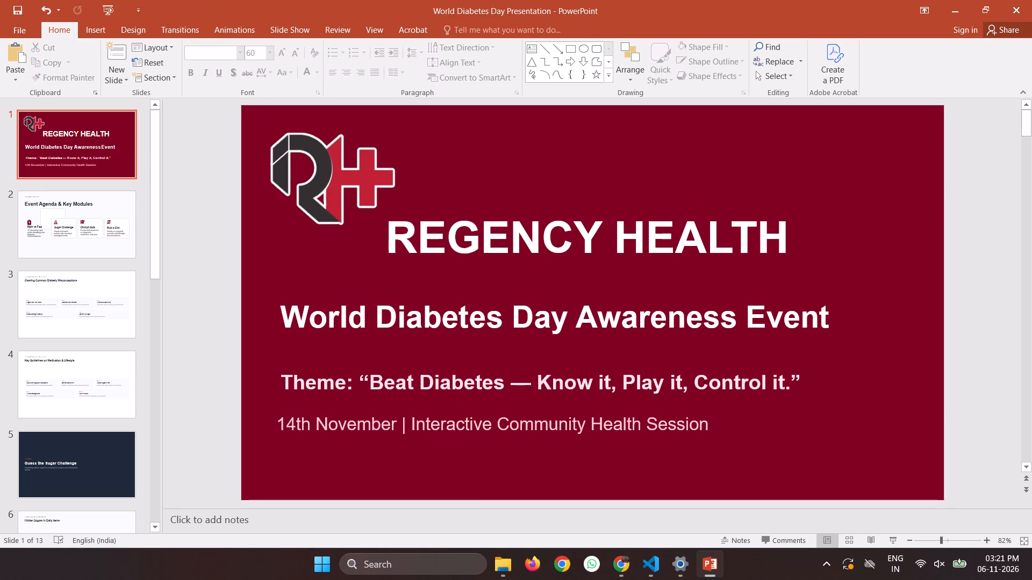
Move the "Theme: Beat Diabetes" line slightly up, closer to the event heading.
left_click(694, 388)
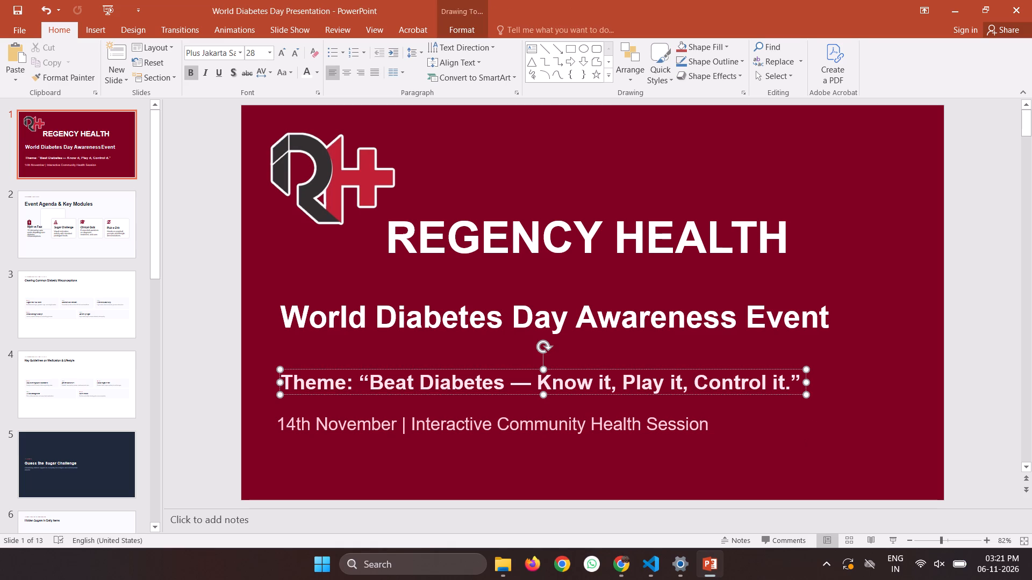
left_click_drag(555, 370, 557, 360)
left_click(746, 424)
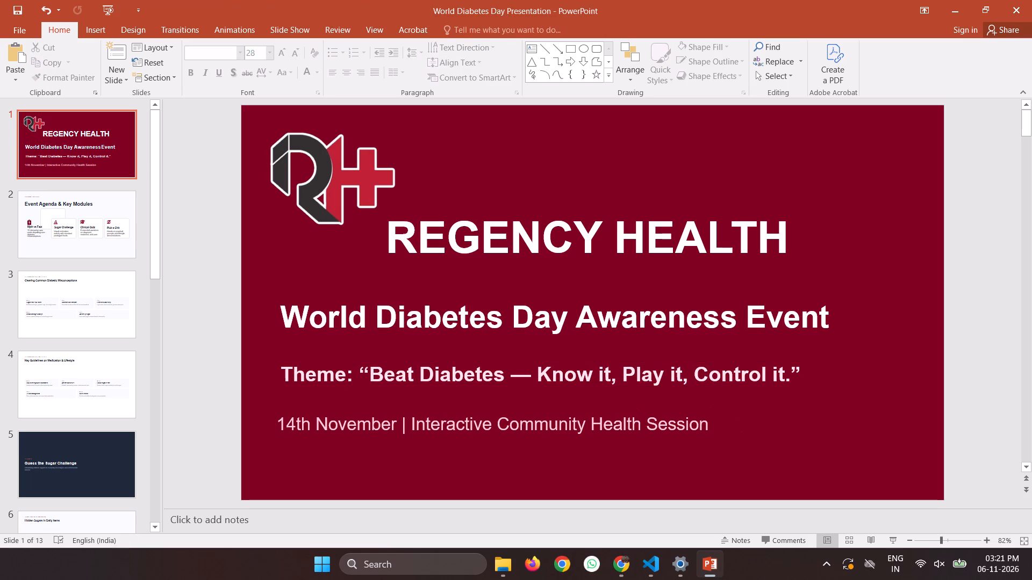
Shift the "World Diabetes Day Awareness Event" heading rightward so its text sits roughly centred beneath REGENCY HEALTH.
double_click(585, 317)
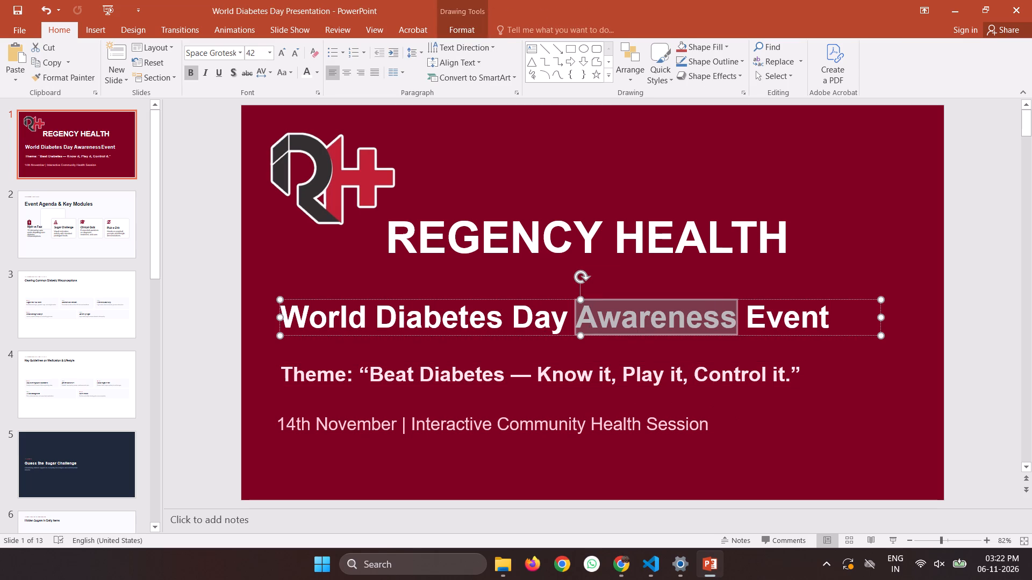
left_click(548, 313)
left_click_drag(552, 299, 563, 300)
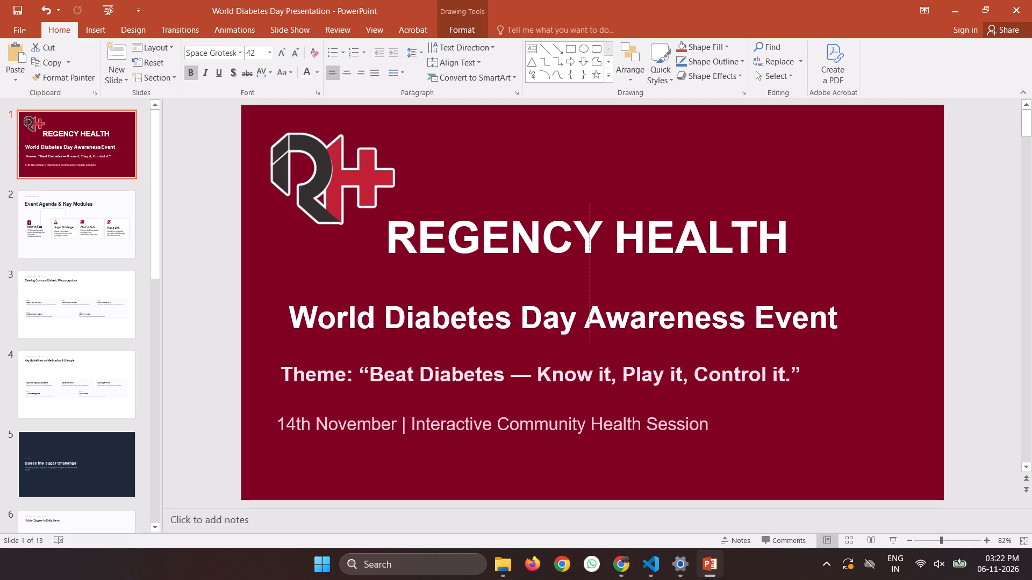
left_click_drag(563, 300, 578, 299)
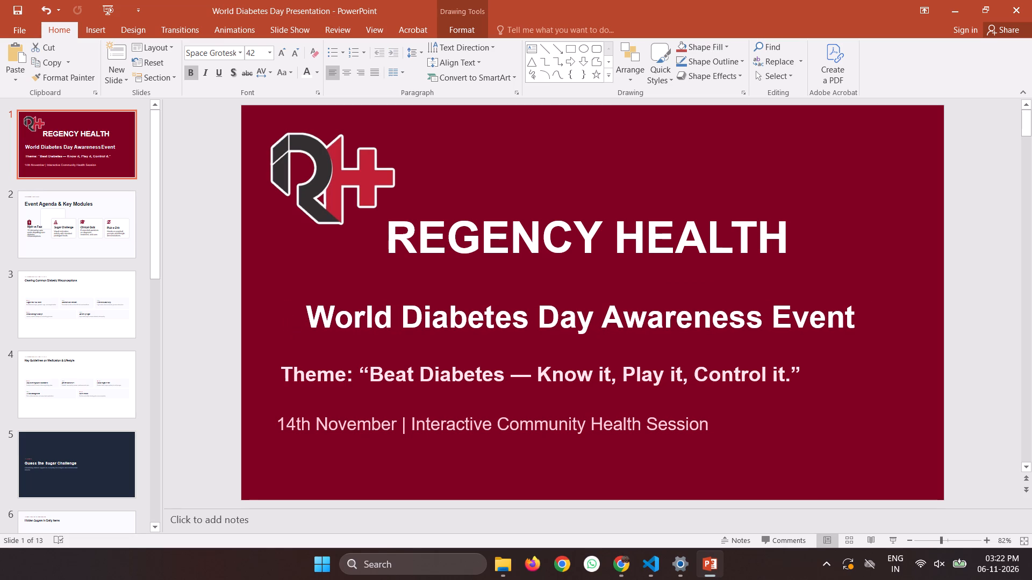
left_click_drag(578, 299, 578, 298)
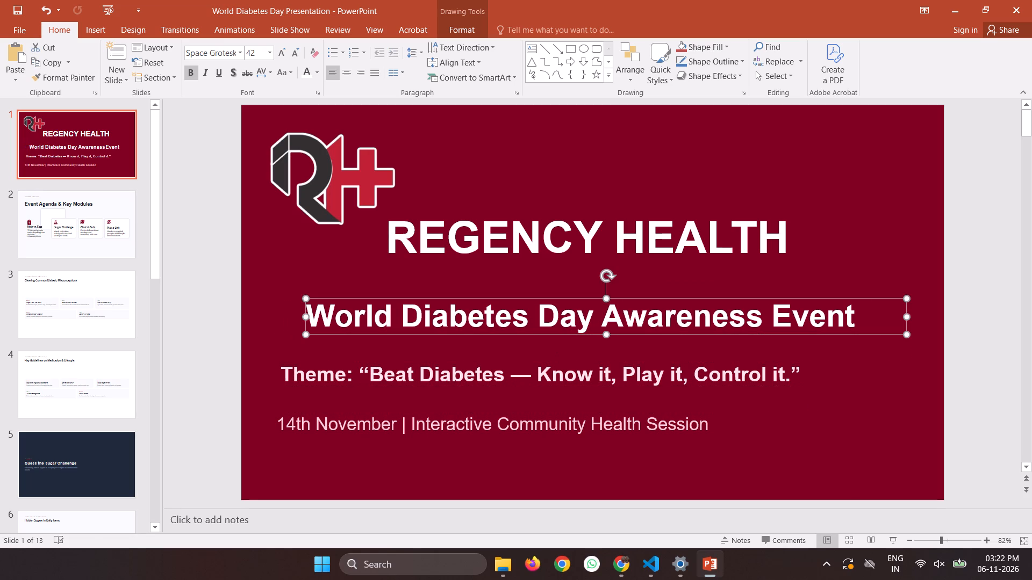
Shift the "Theme: Beat Diabetes" line rightward so it sits roughly centred beneath the event heading.
left_click(528, 378)
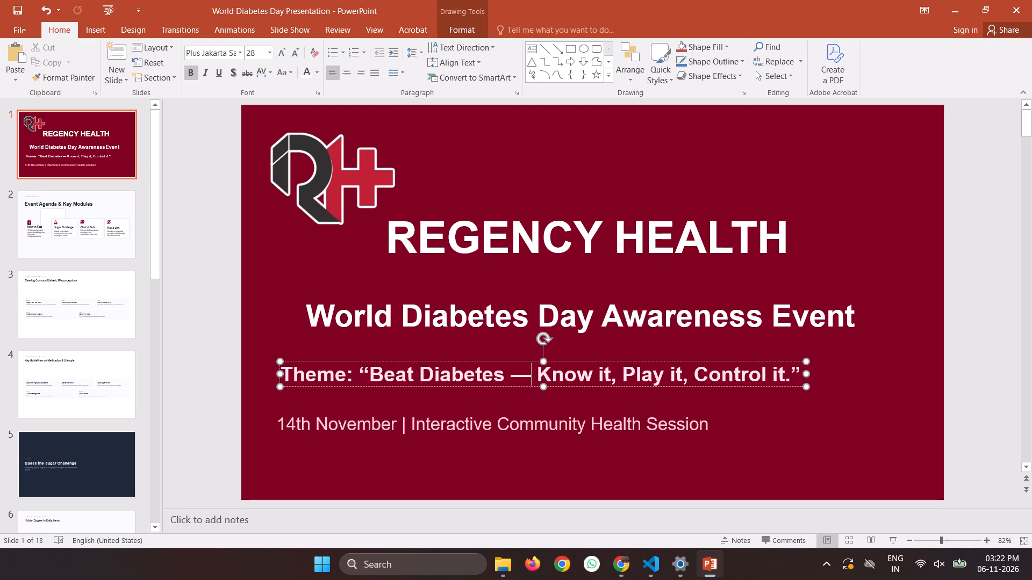
left_click_drag(533, 361, 567, 361)
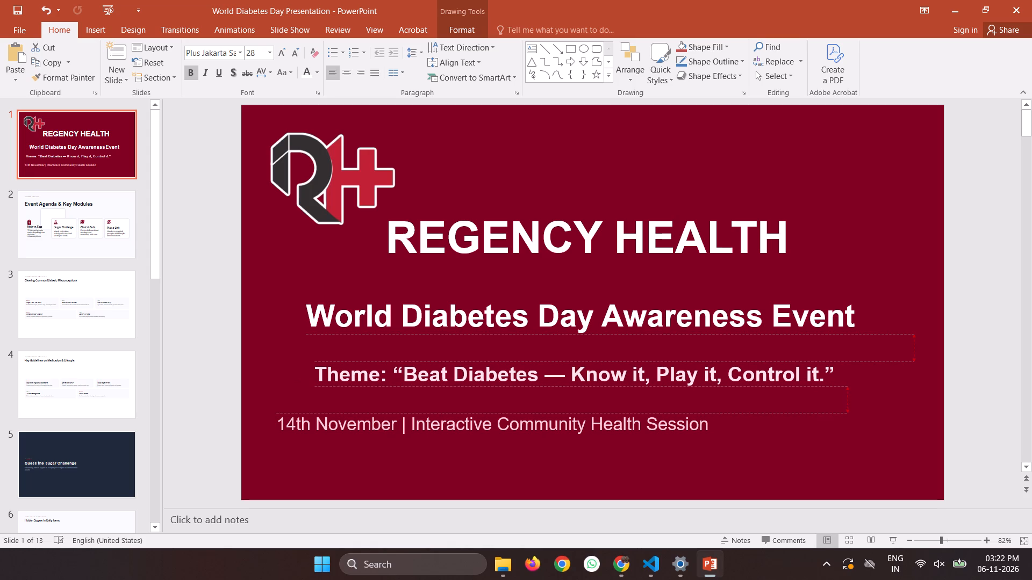
left_click_drag(567, 361, 565, 363)
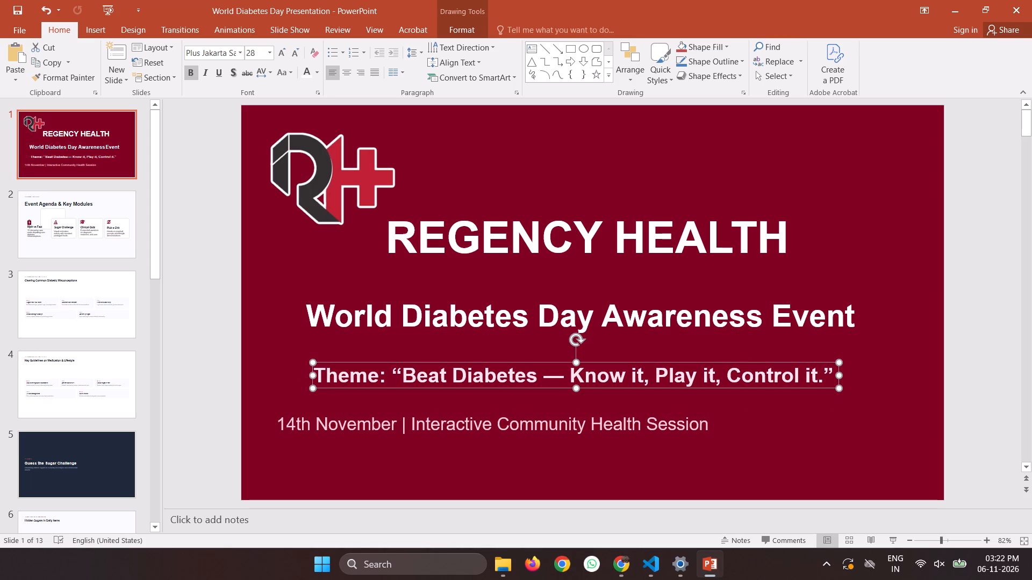
Shift the "14th November | Interactive Community Health Session" line rightward so it sits roughly centred beneath the theme line.
left_click(516, 425)
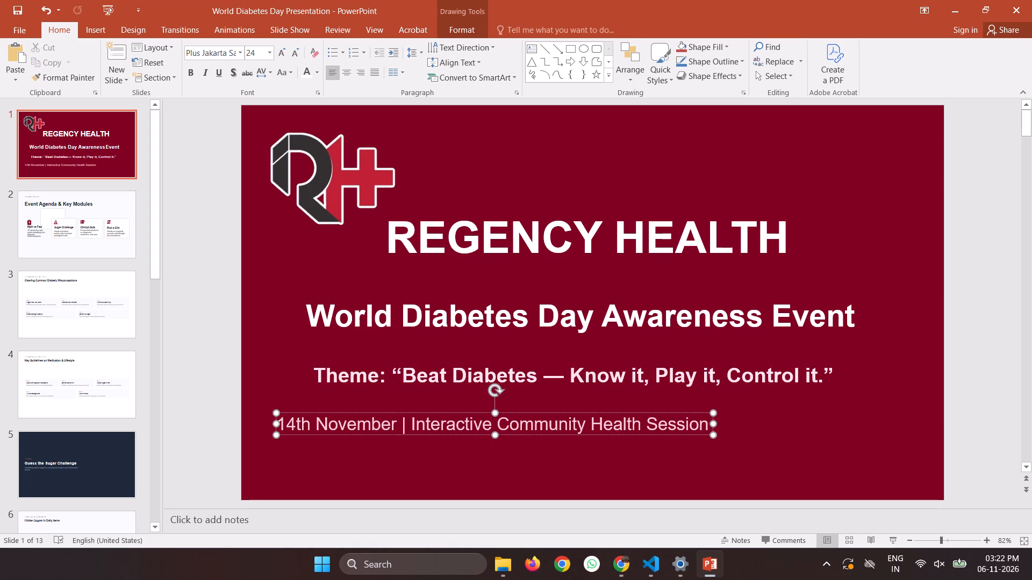
left_click_drag(481, 411, 576, 417)
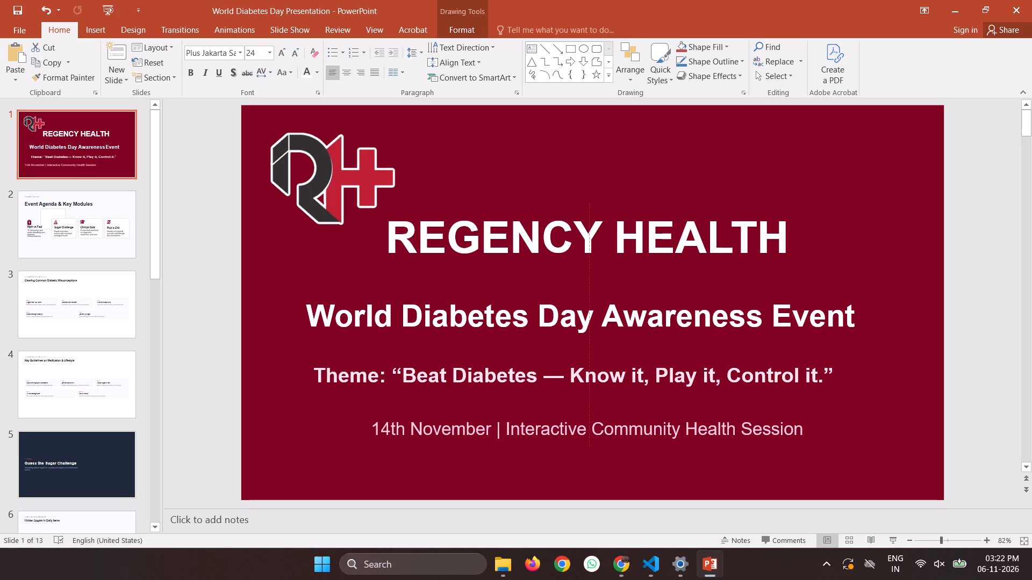
left_click_drag(576, 417, 555, 412)
Deselect the slide 1 text and save the World Diabetes Day presentation.
left_click(549, 244)
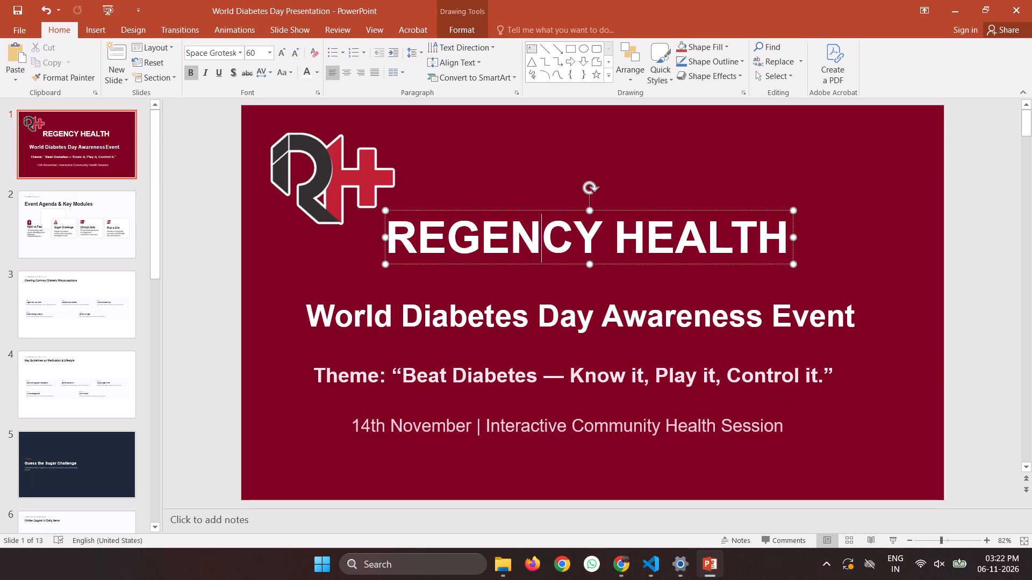
left_click(680, 301)
left_click(825, 263)
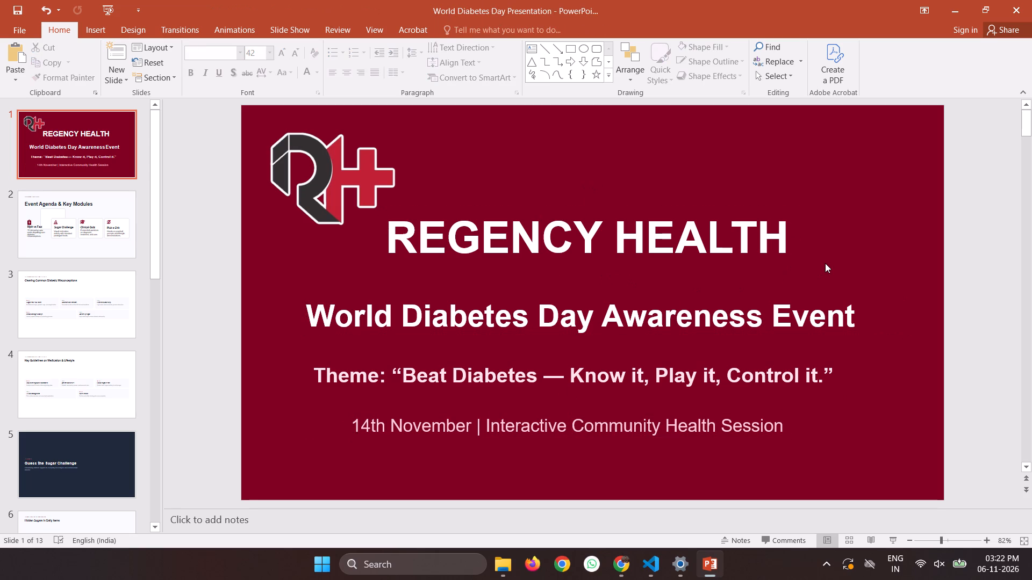
key("ctrl+s")
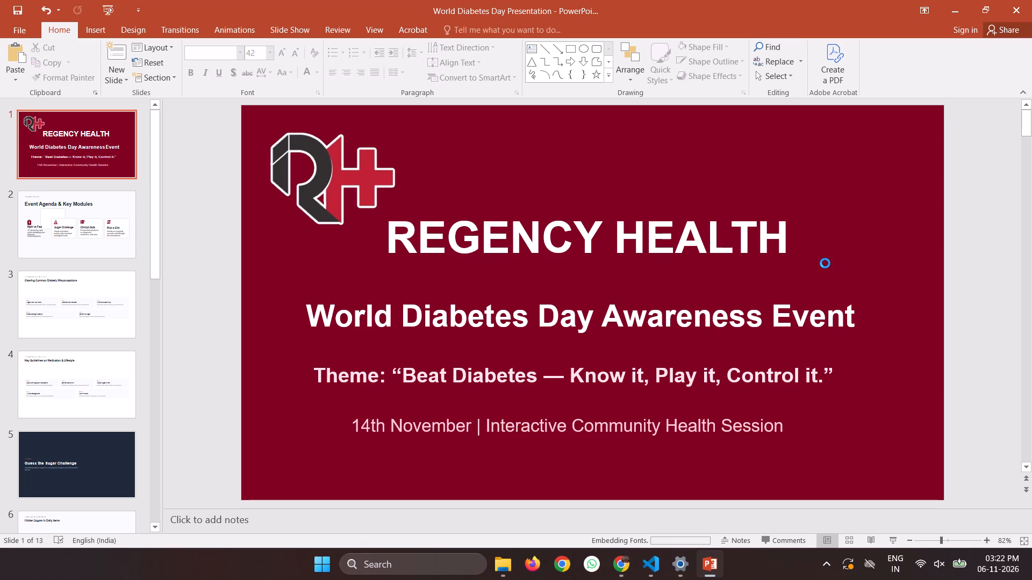